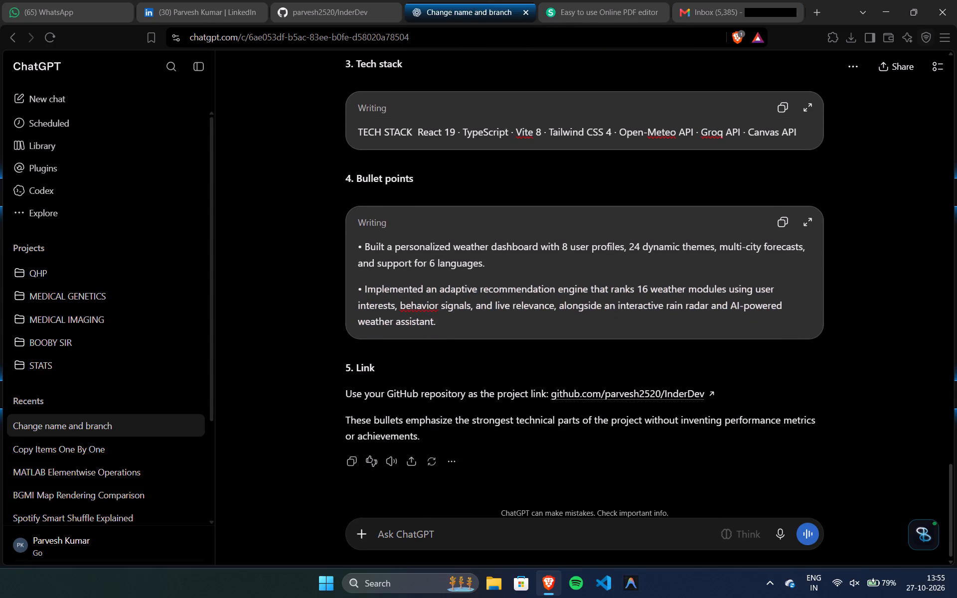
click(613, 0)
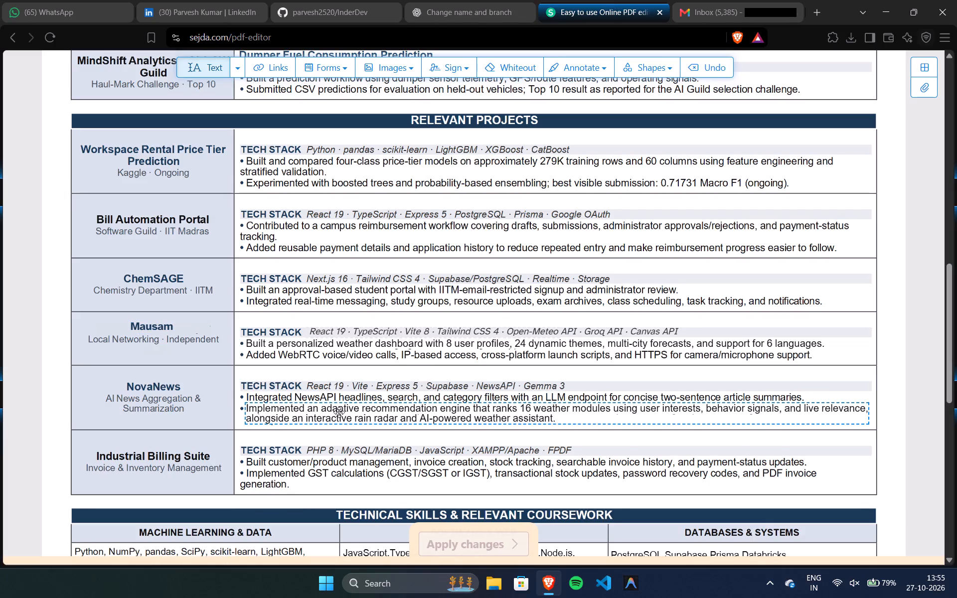
Try to undo the replacement of the second NovaNews bullet and discard the stray text box.
click(525, 419)
click(564, 419)
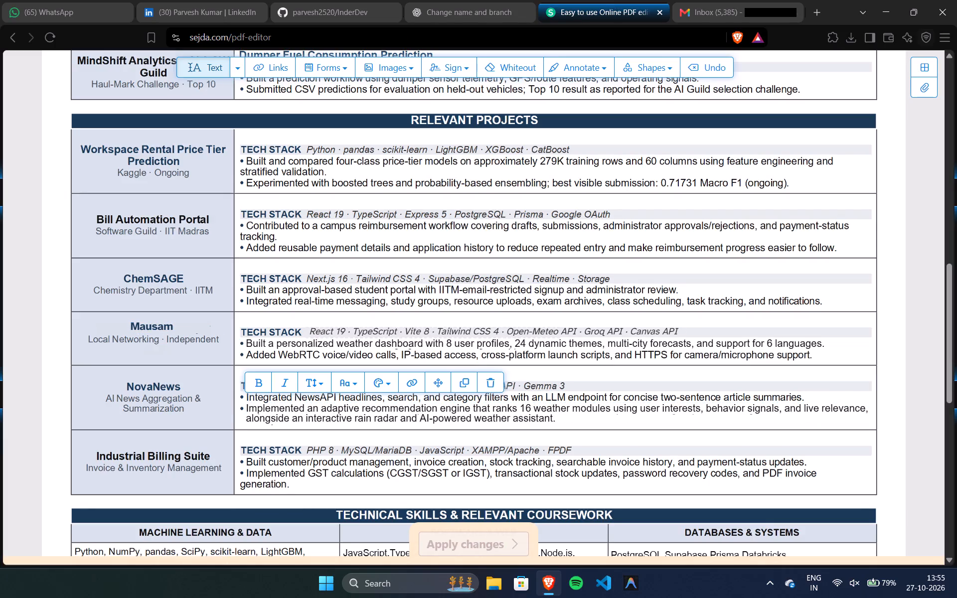
key(ctrl+z)
key(ctrl+z)
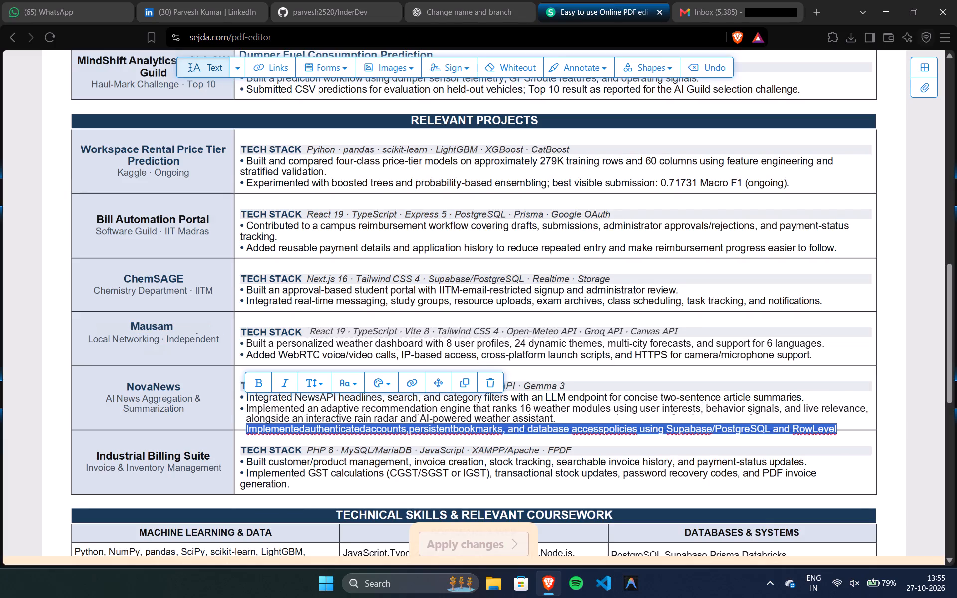
key(ctrl+z)
key(ctrl+z)
key(ctrl+z)
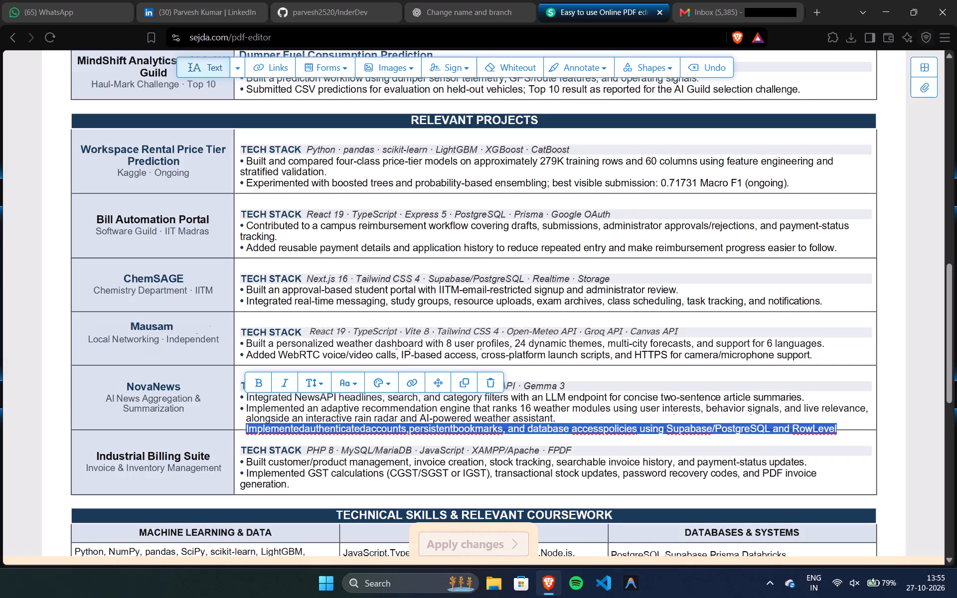
click(650, 369)
key(ctrl+z)
click(893, 336)
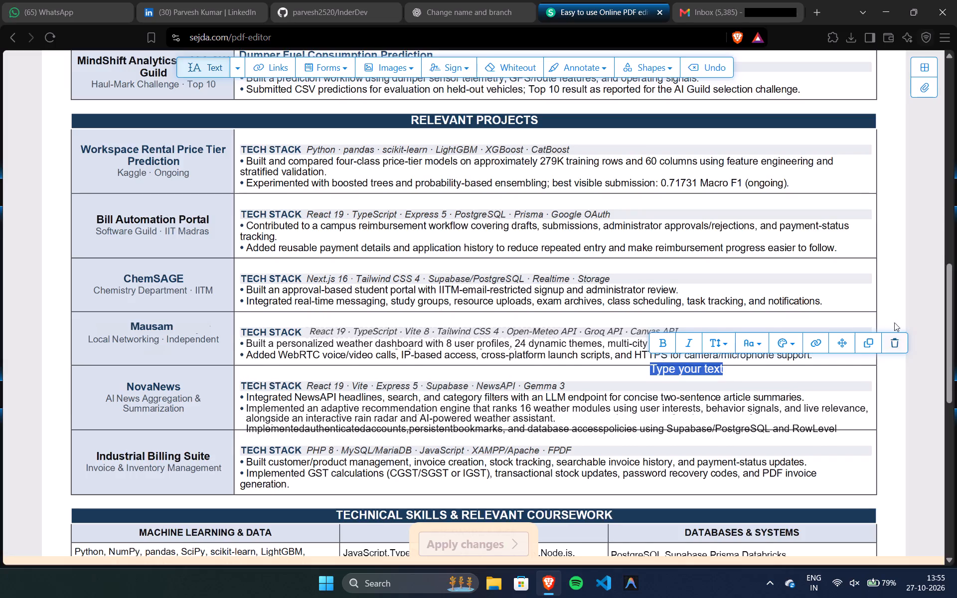
click(900, 226)
key(ctrl+z)
click(943, 197)
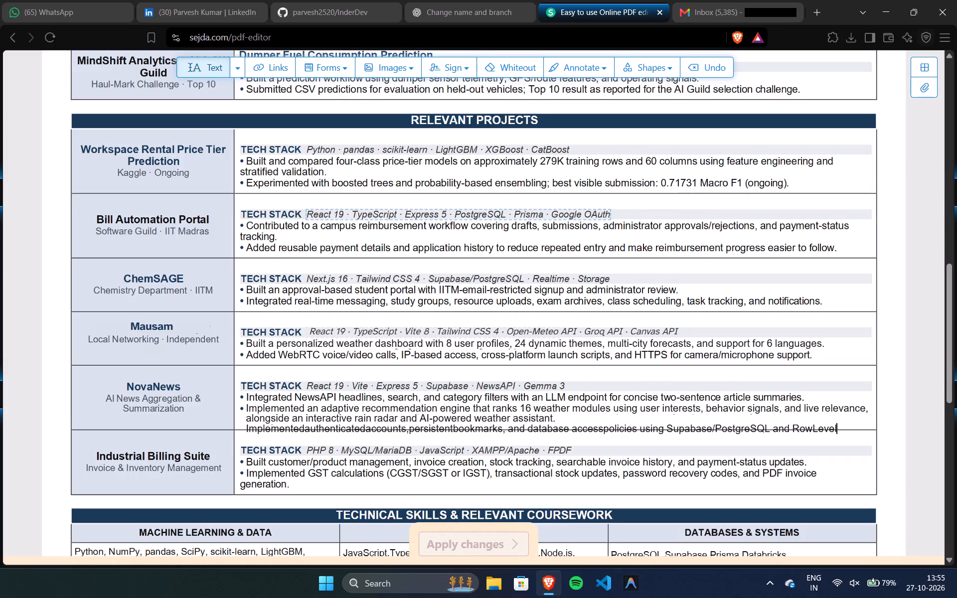
key(ctrl+z)
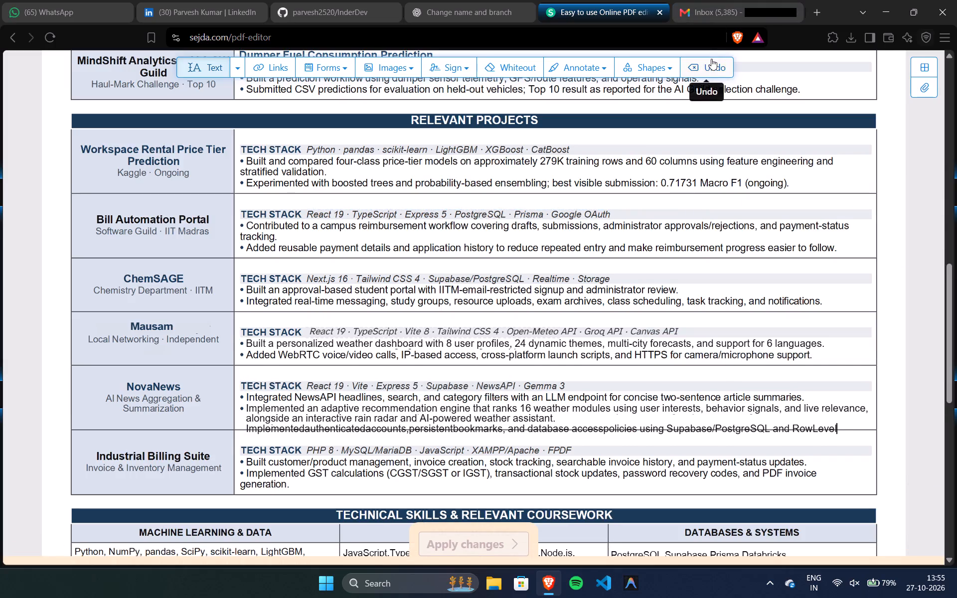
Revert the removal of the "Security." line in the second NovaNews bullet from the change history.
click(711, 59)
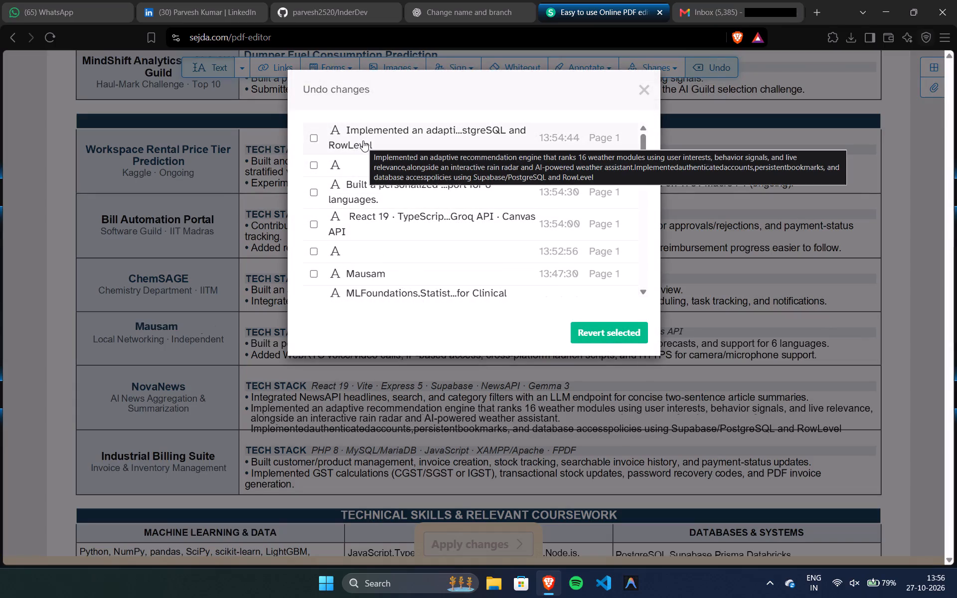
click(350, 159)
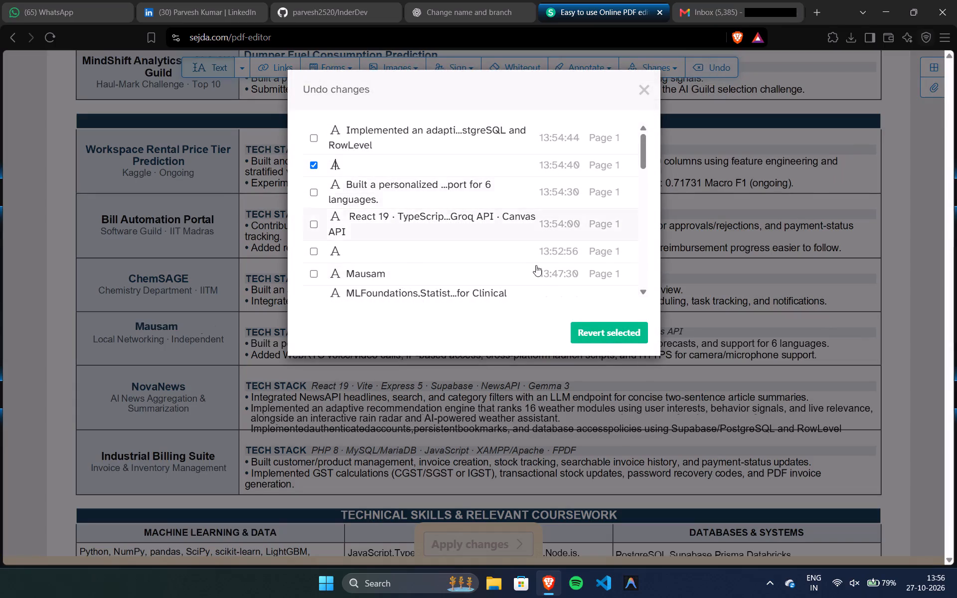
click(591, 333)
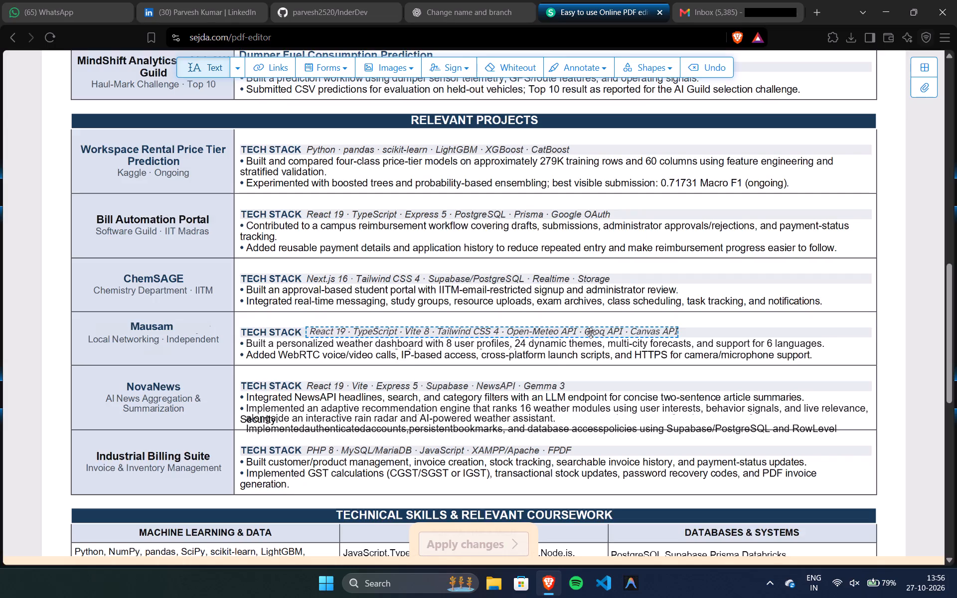
Revert the React 19 edit of the Mausam tech stack from the change history.
click(268, 424)
key(ctrl+z)
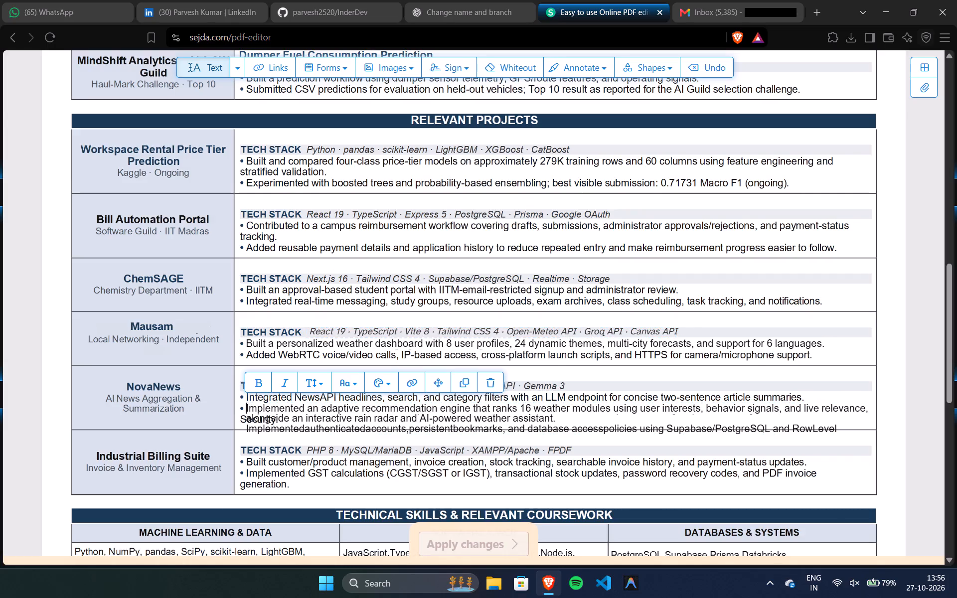
click(723, 71)
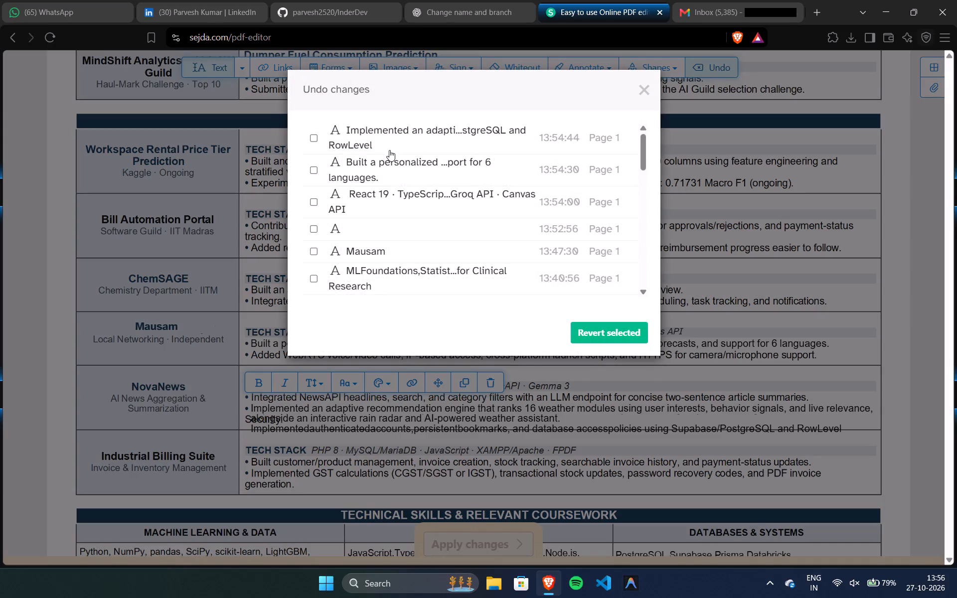
click(397, 197)
click(615, 333)
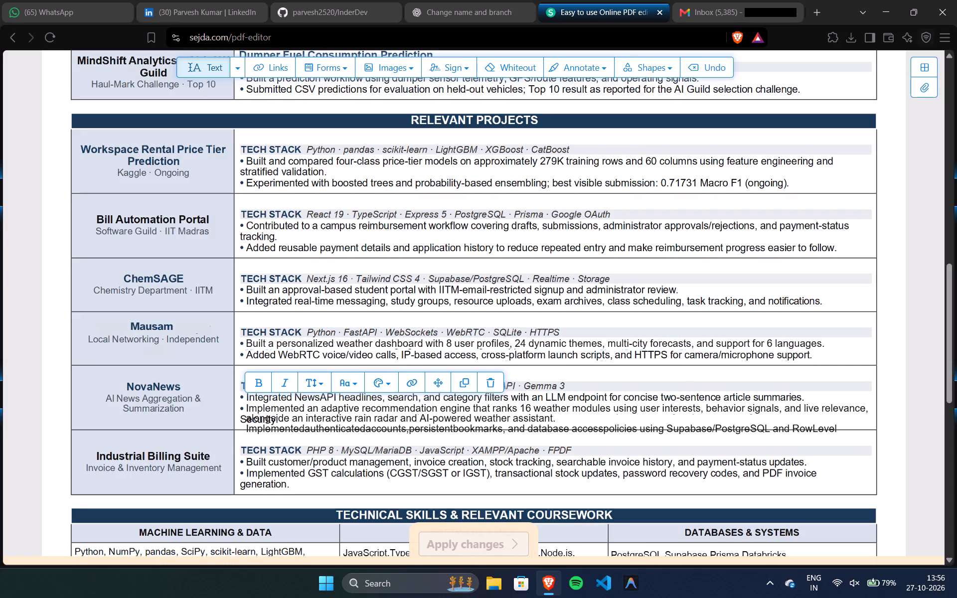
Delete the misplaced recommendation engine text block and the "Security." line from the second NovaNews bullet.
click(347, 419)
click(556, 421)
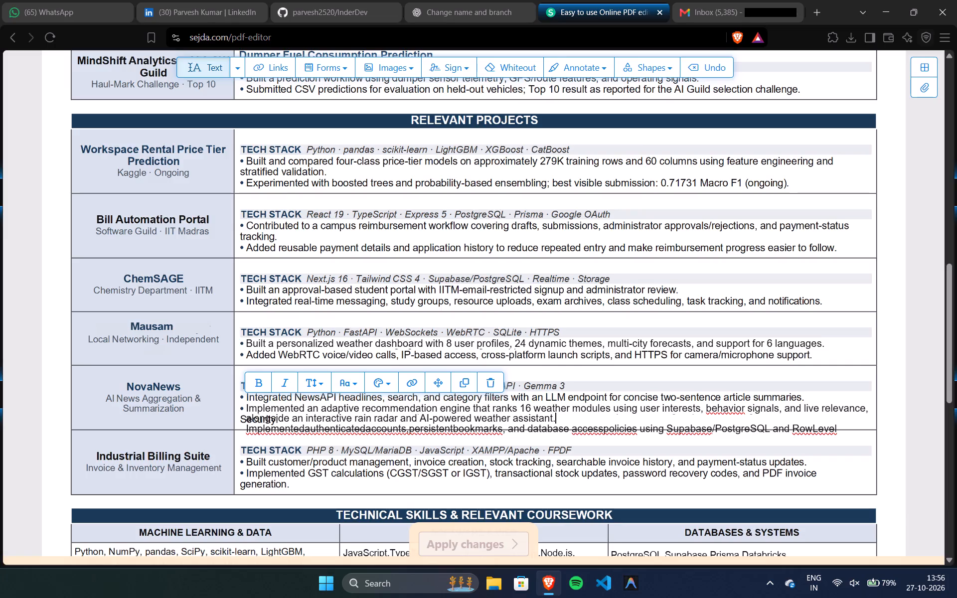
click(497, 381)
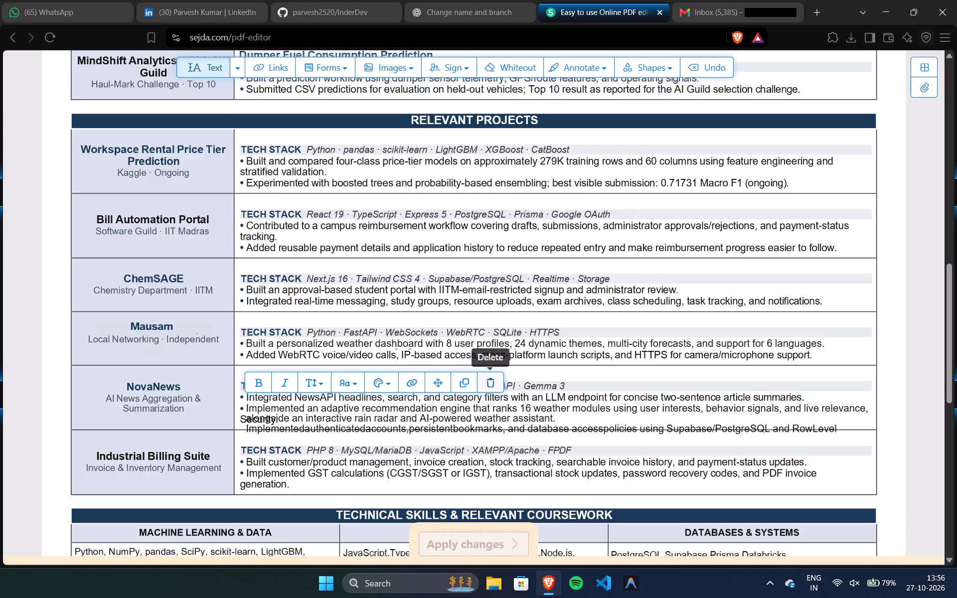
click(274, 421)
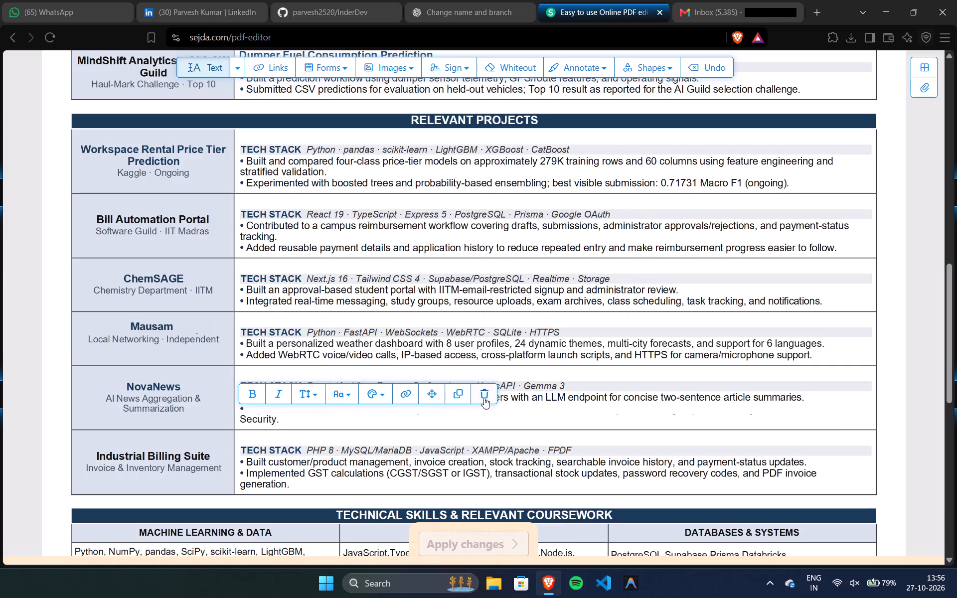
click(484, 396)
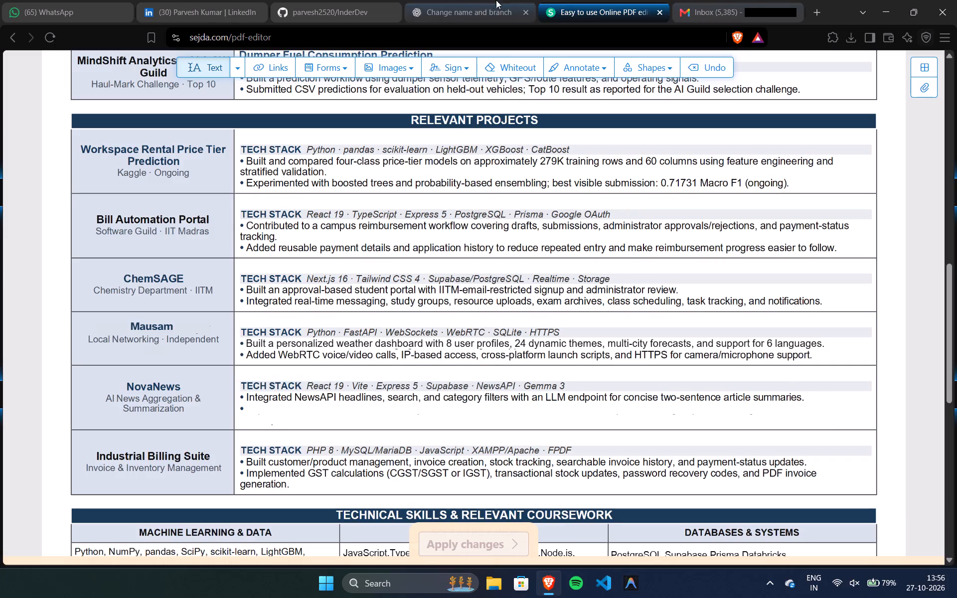
Open the original résumé Parvesh2.pdf from the downloads and copy the full second NovaNews bullet, then return to the PDF editor.
key(ctrl+j)
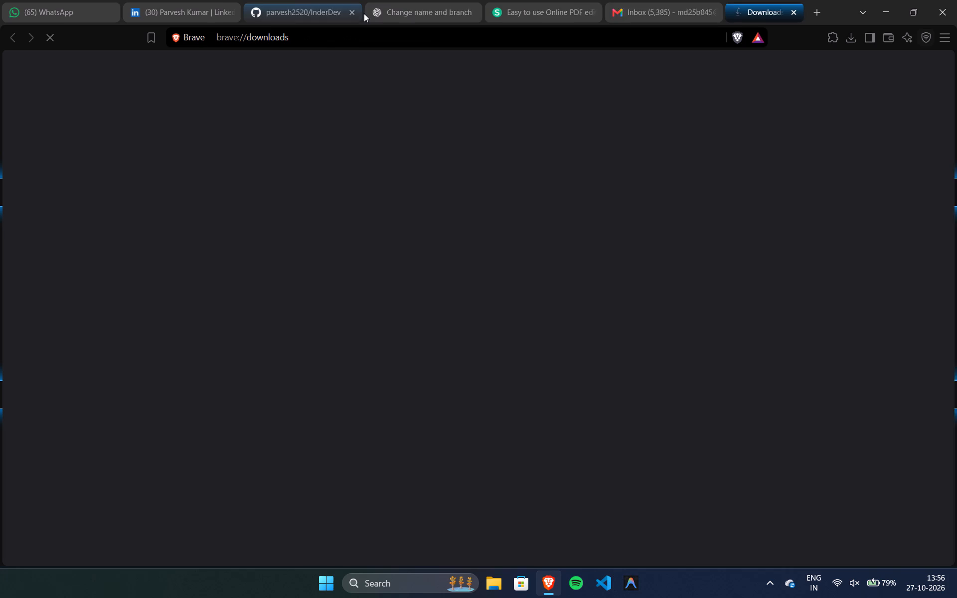
click(352, 141)
middle_click(653, 0)
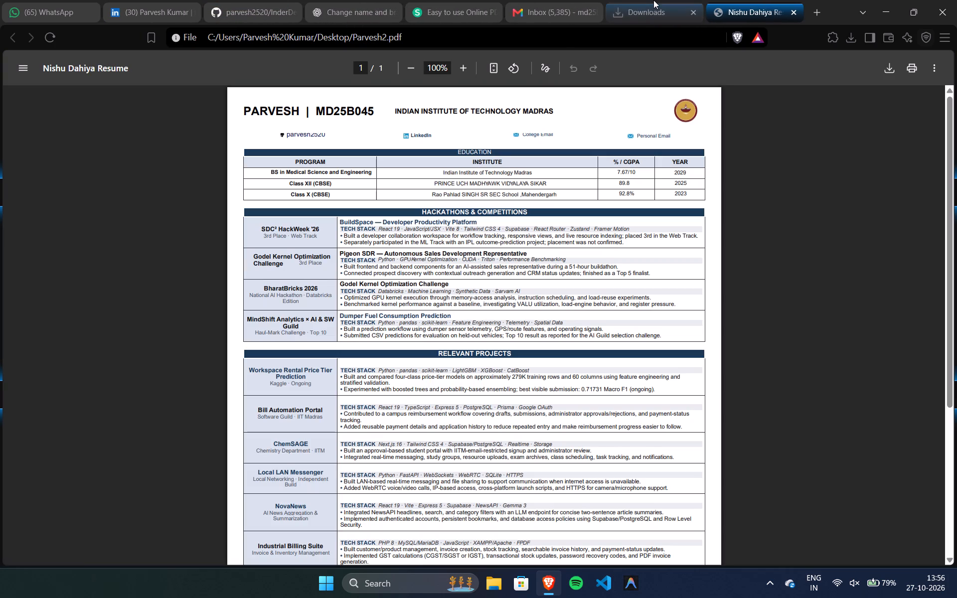
scroll(475, 439, down, 2)
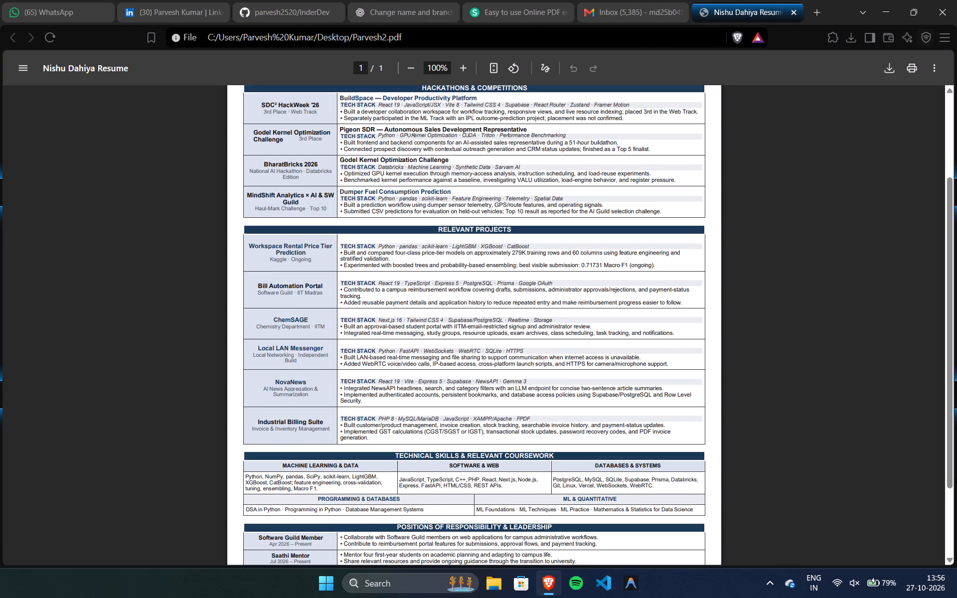
scroll(361, 400, up, 2)
scroll(361, 400, down, 2)
click(461, 72)
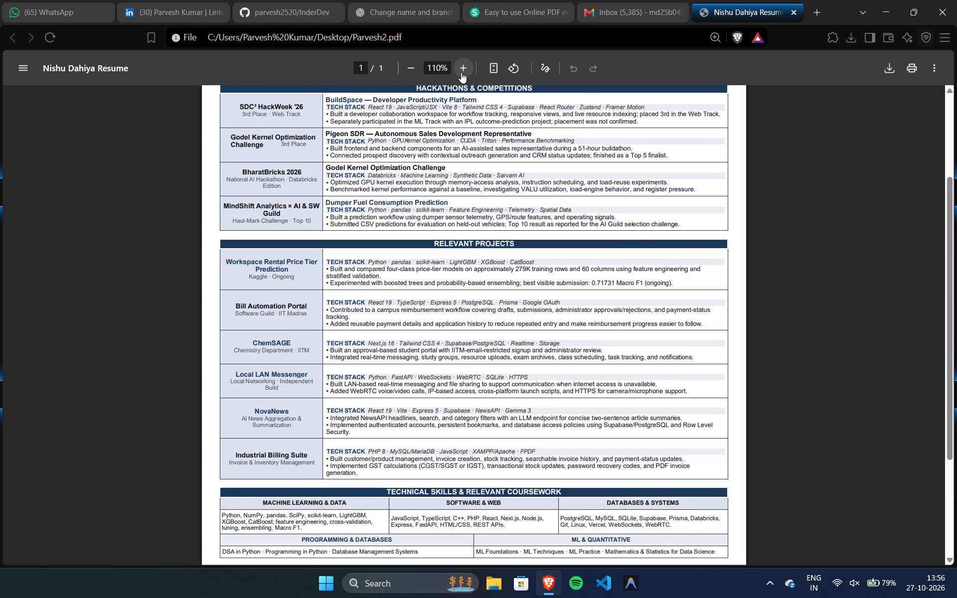
click(461, 72)
scroll(362, 424, down, 1)
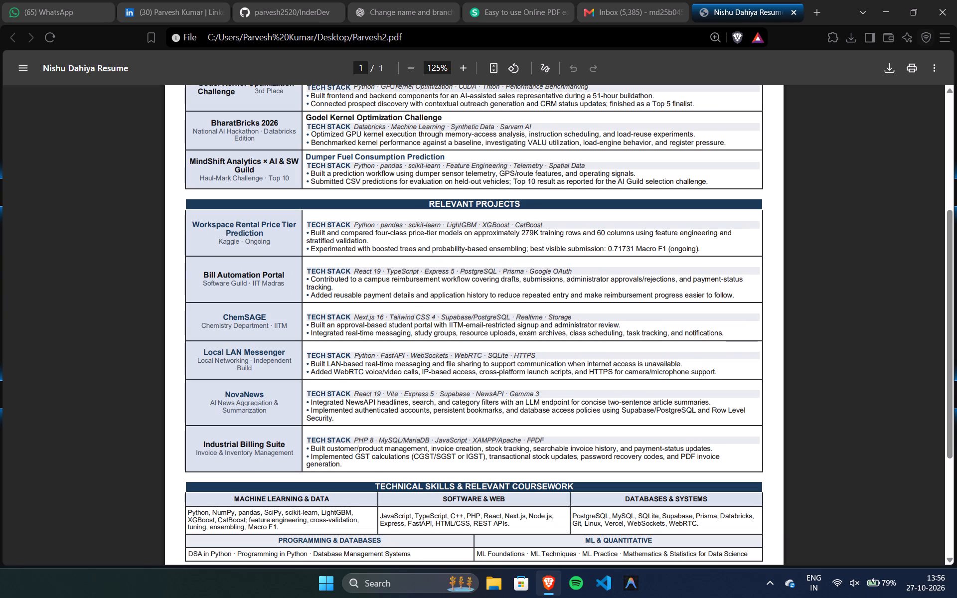
drag(332, 419, 312, 411)
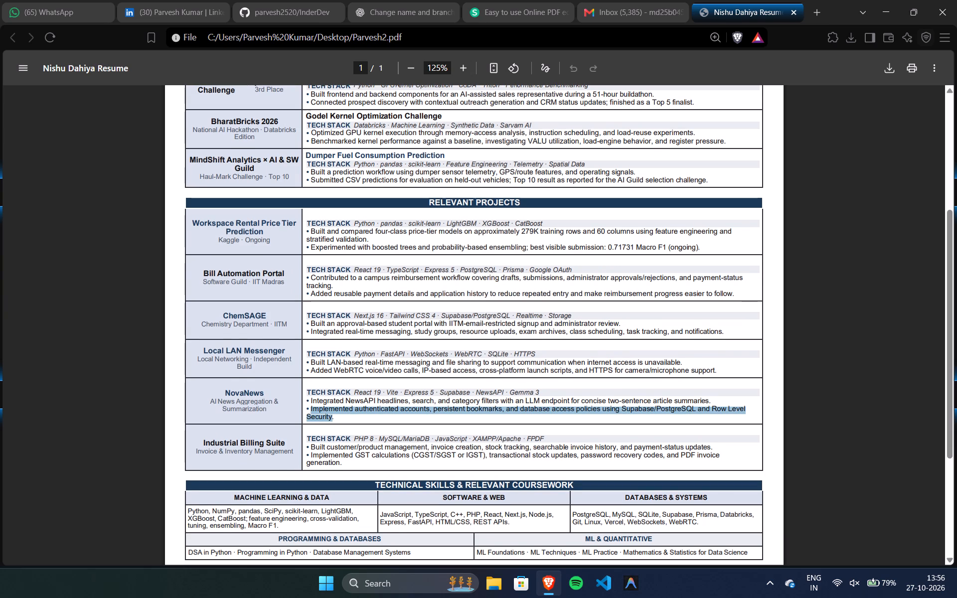
drag(312, 411, 309, 409)
key(ctrl+c)
click(513, 0)
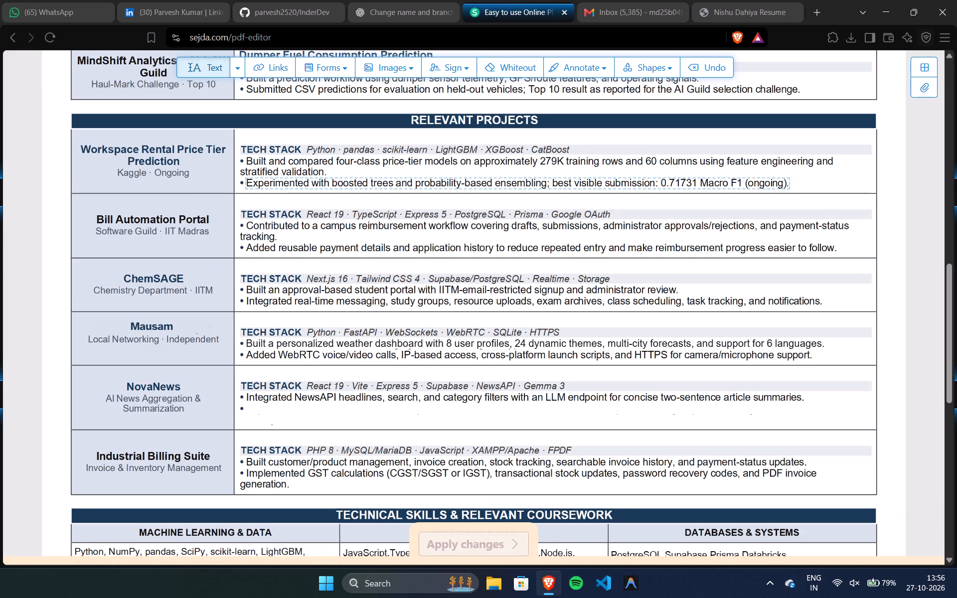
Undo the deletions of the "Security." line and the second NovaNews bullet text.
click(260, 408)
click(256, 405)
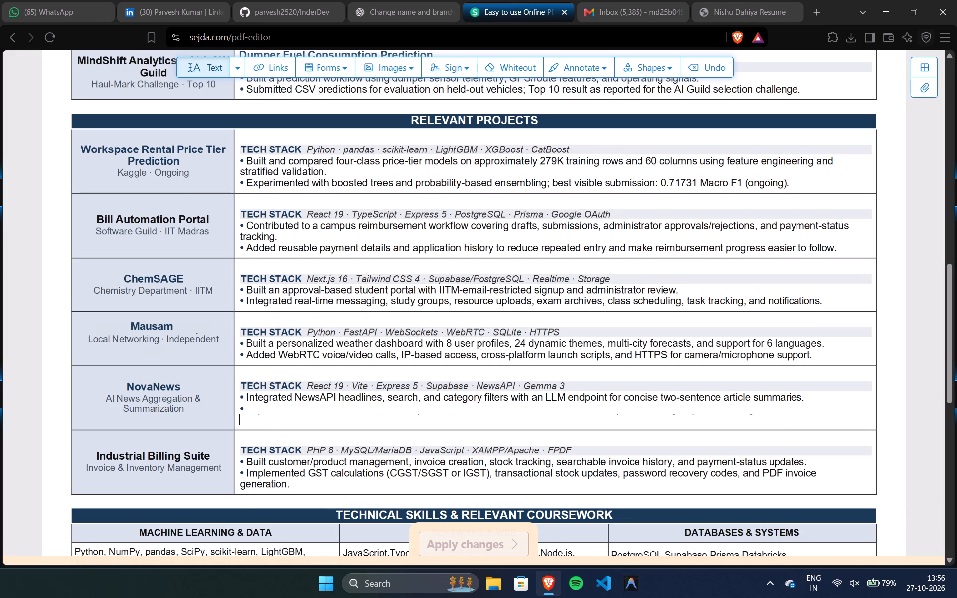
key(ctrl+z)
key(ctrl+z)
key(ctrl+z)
click(277, 420)
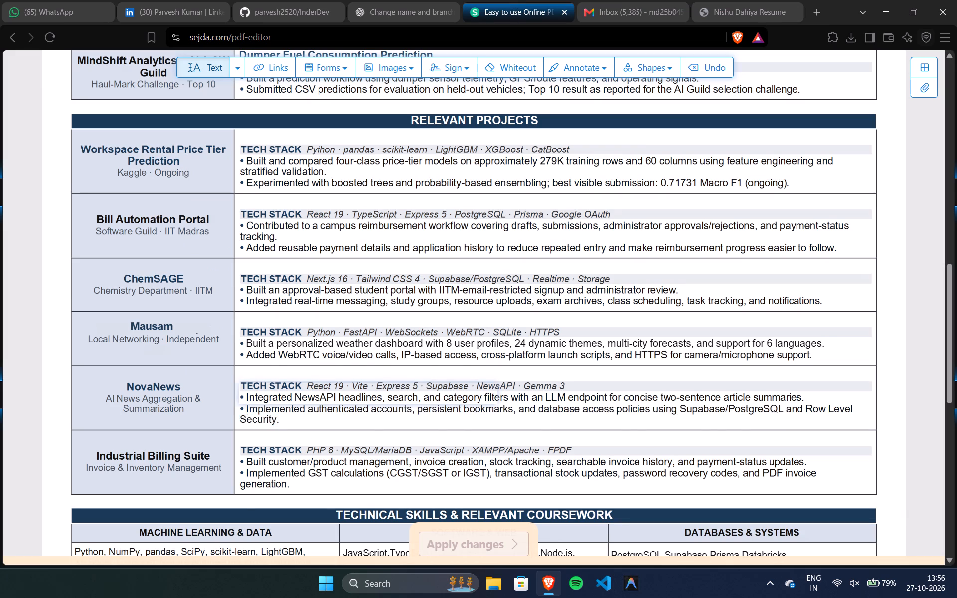
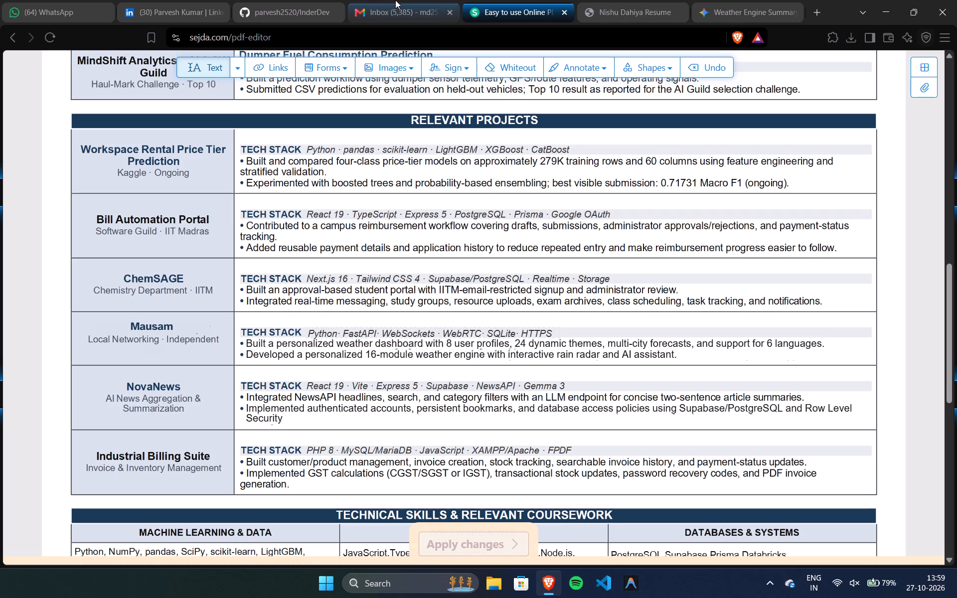
Load chatgpt.com in a new browser tab.
click(269, 0)
click(820, 3)
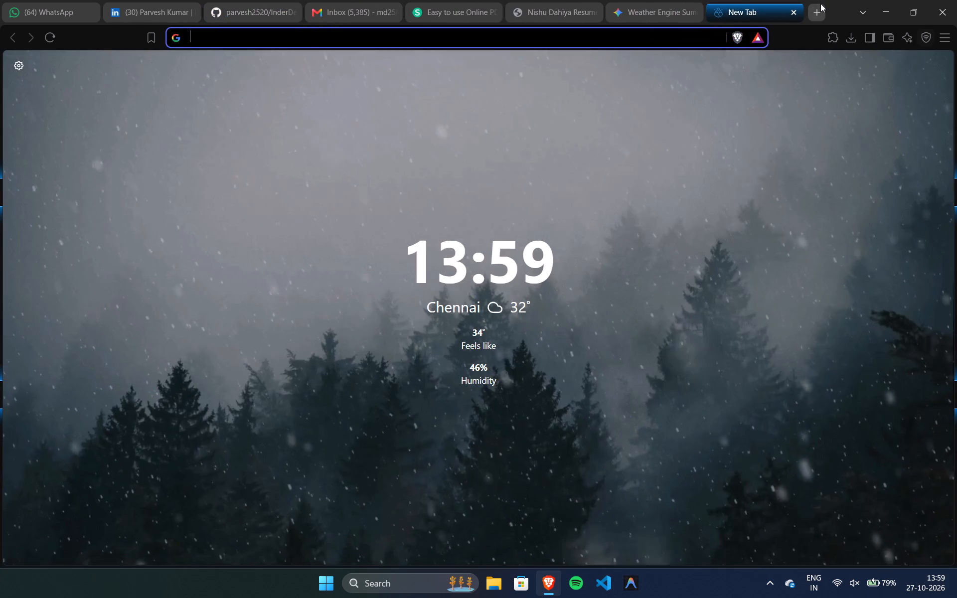
text(ch)
key(Return)
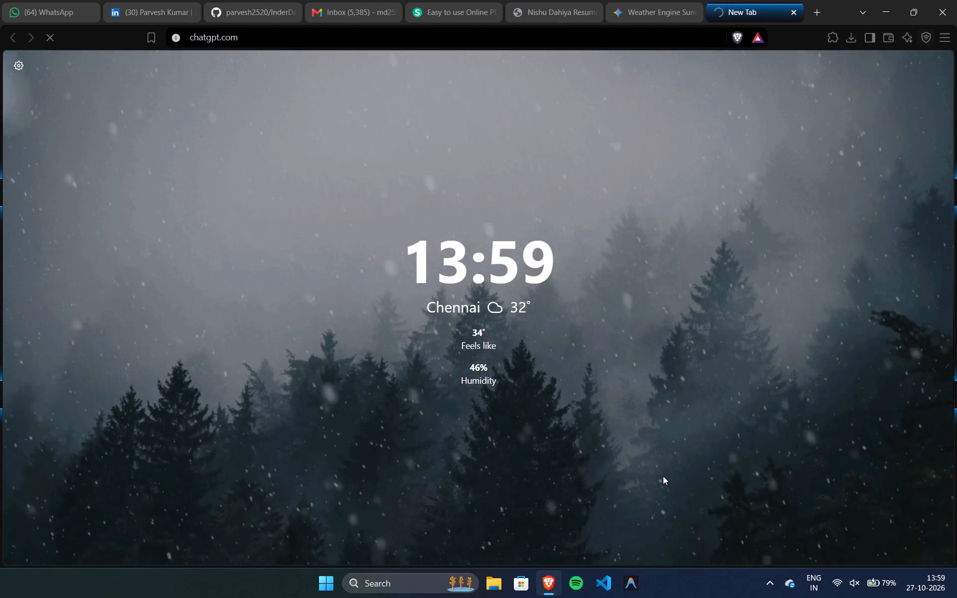
Open the Desktop folder inside the personal OneDrive folder on the computer and look through its files.
click(893, 0)
click(789, 588)
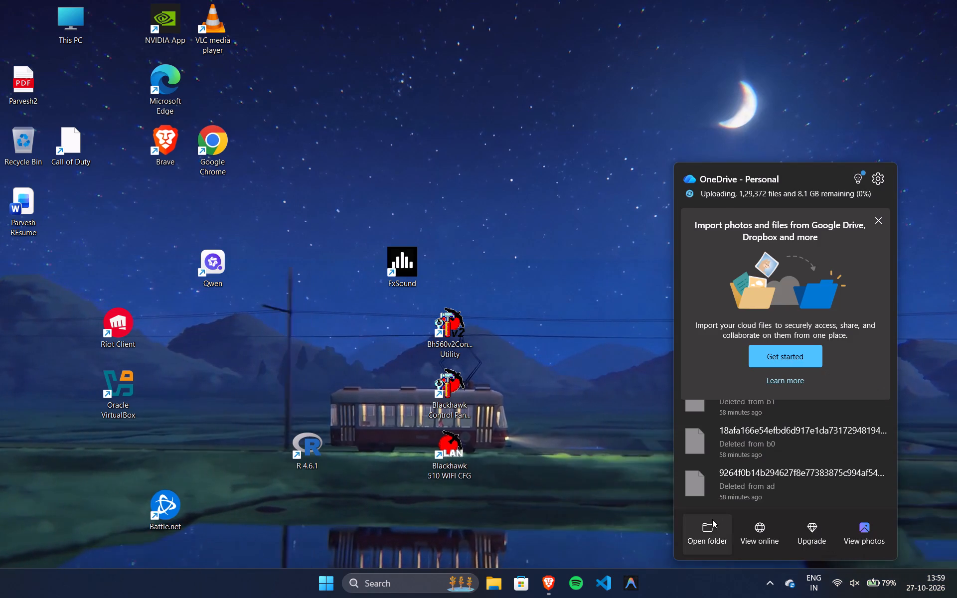
click(712, 519)
double_click(168, 149)
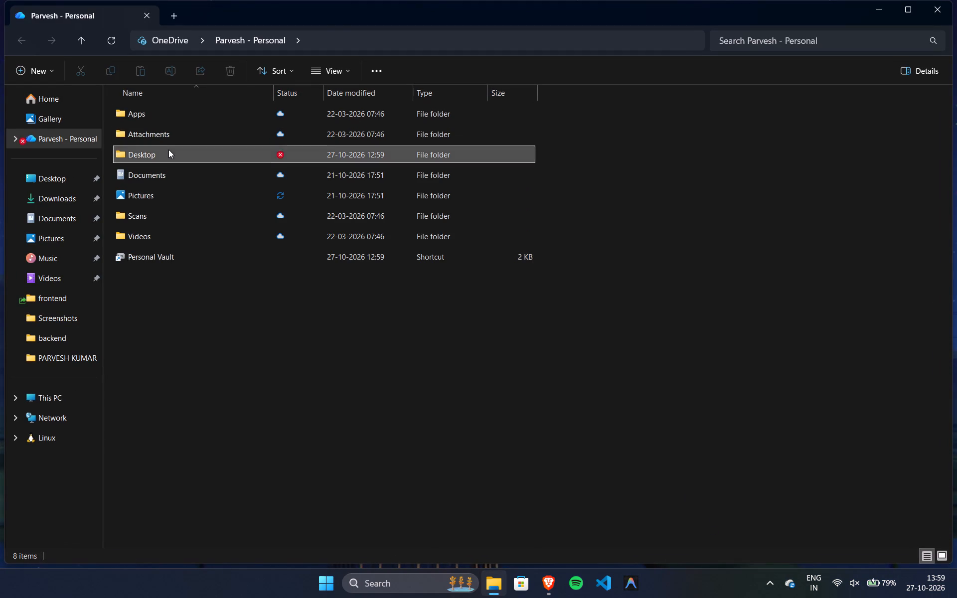
scroll(265, 162, down, 7)
click(956, 0)
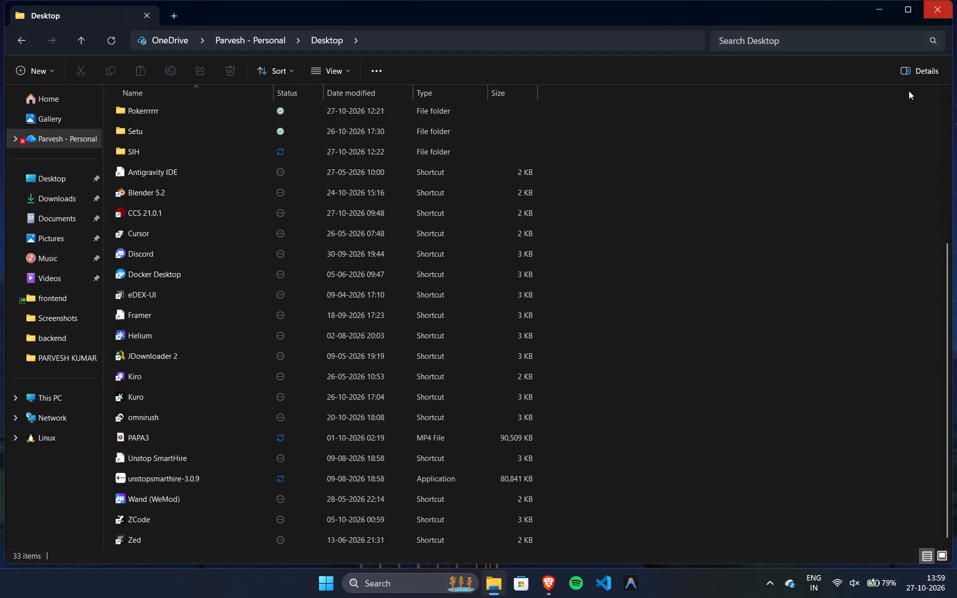
View the OneDrive files online in the browser, dismissing the offer to import cloud photos and files.
click(762, 572)
click(792, 580)
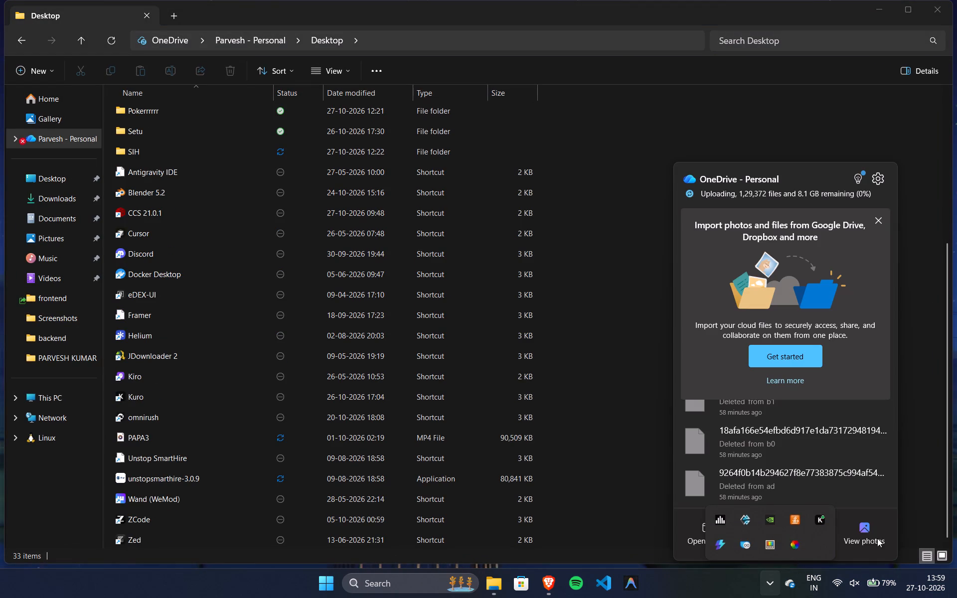
click(762, 527)
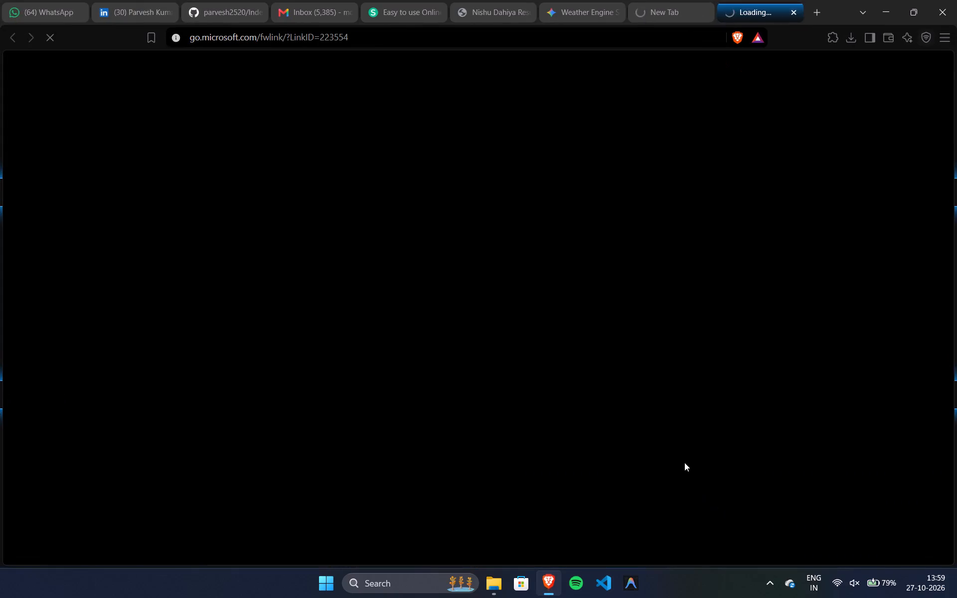
click(690, 0)
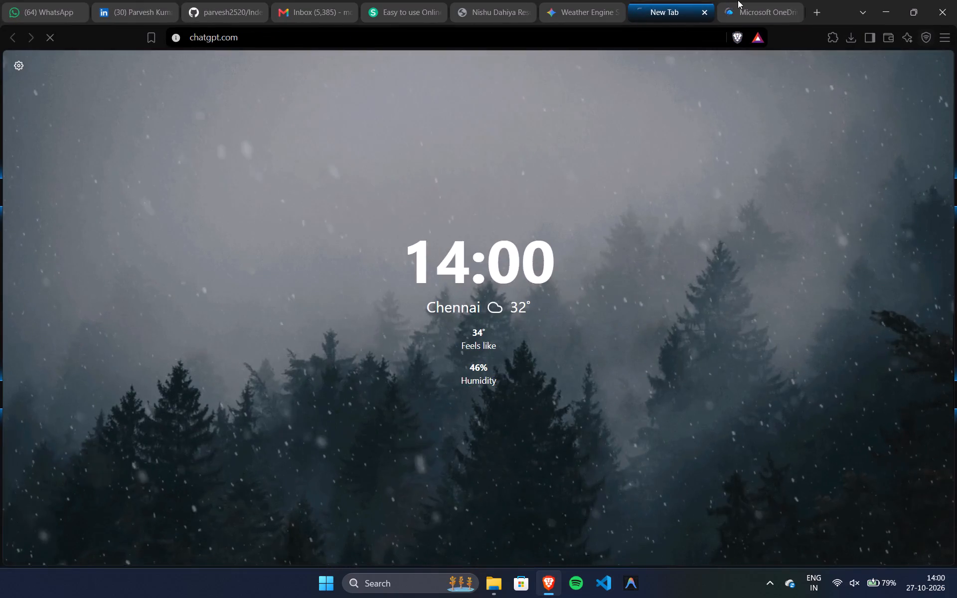
click(768, 2)
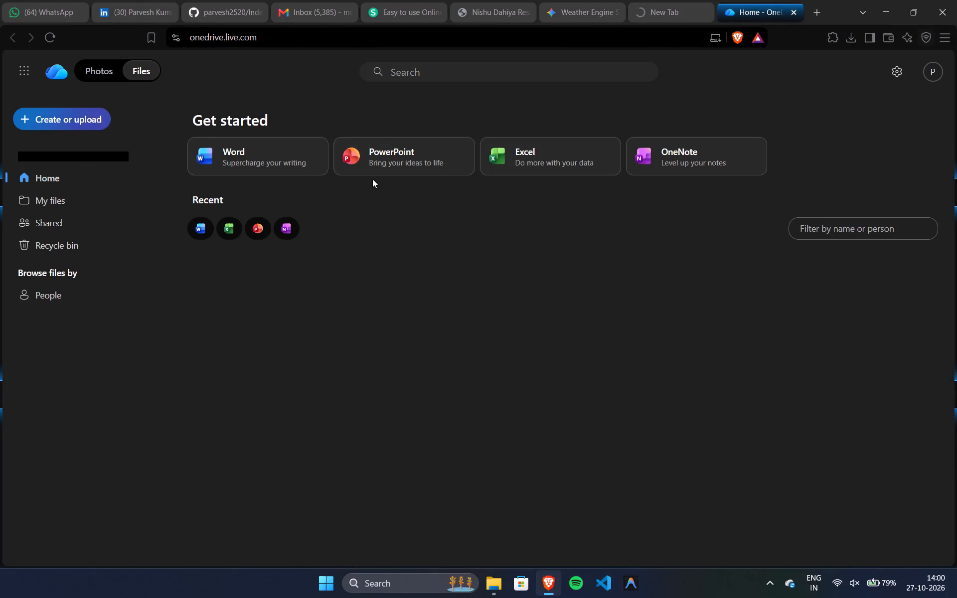
click(306, 194)
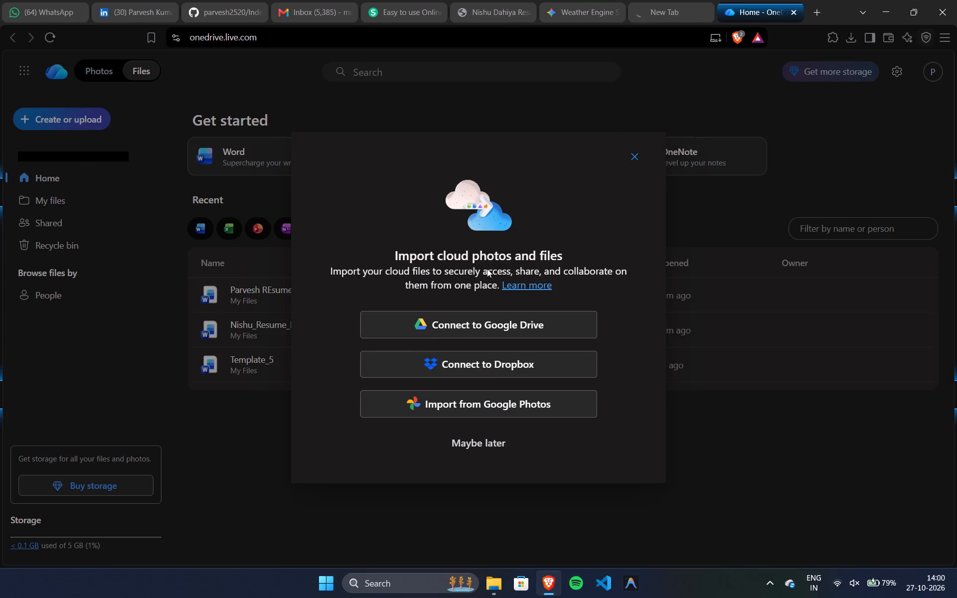
click(637, 153)
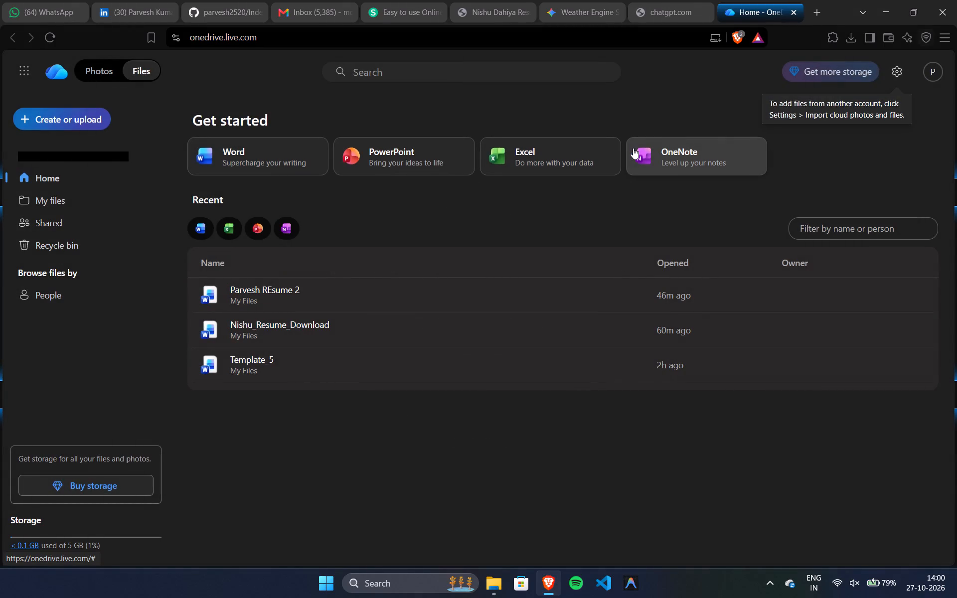
Open the account details of the signed-in OneDrive account.
click(946, 69)
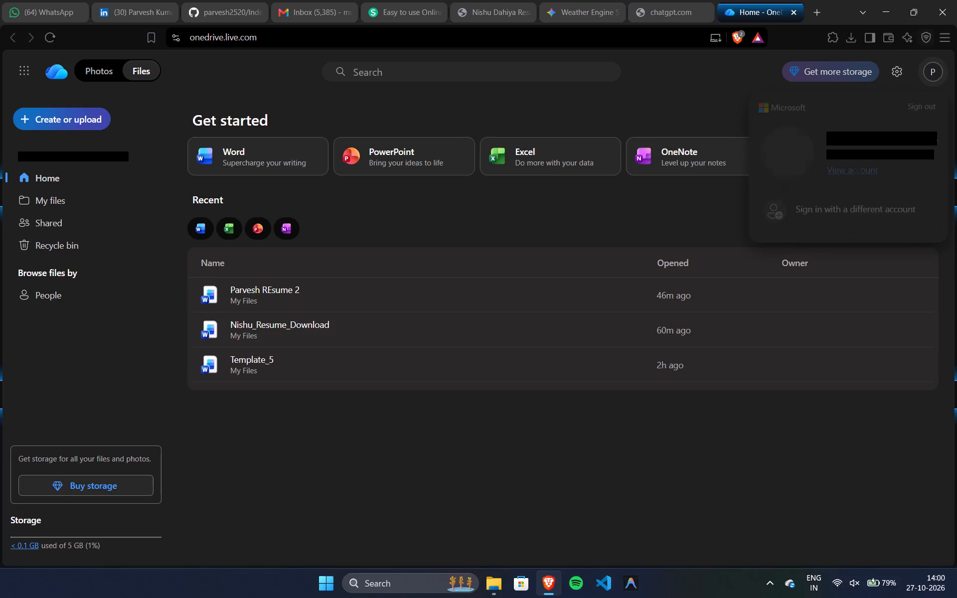
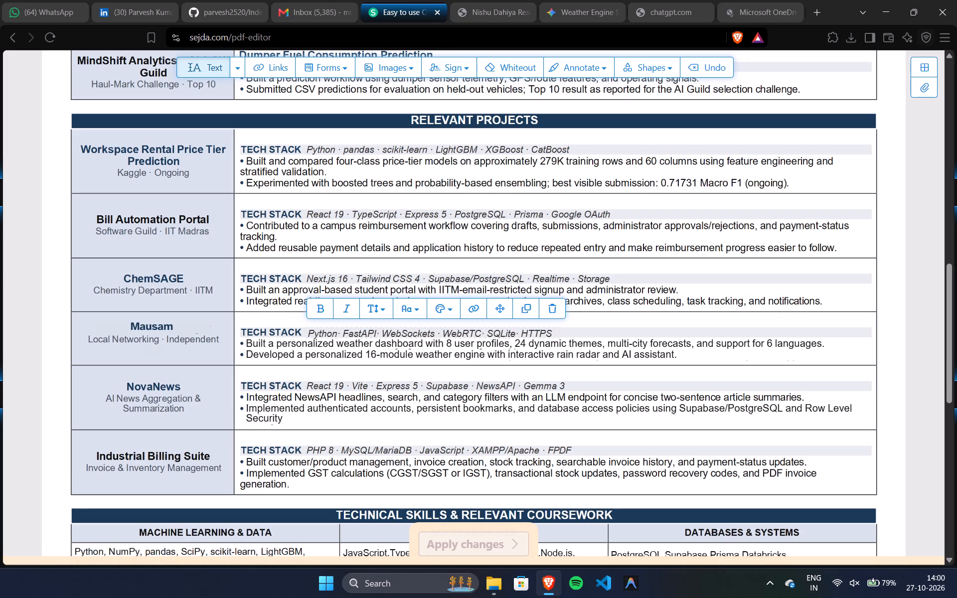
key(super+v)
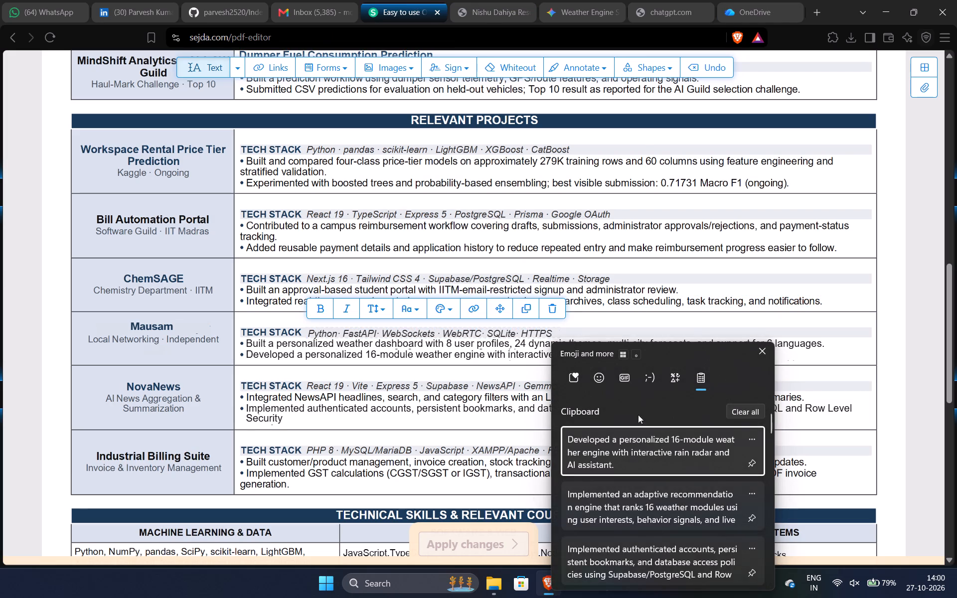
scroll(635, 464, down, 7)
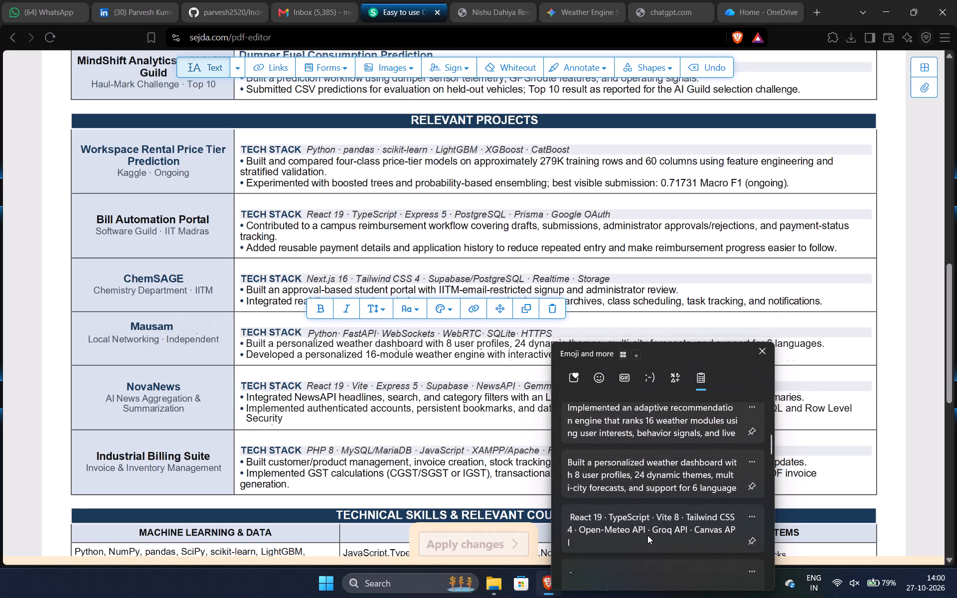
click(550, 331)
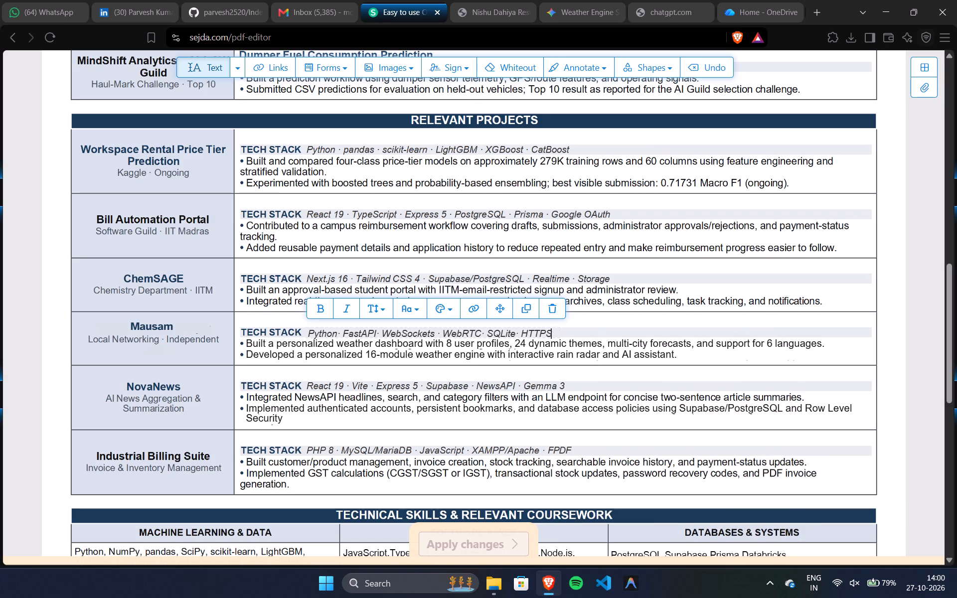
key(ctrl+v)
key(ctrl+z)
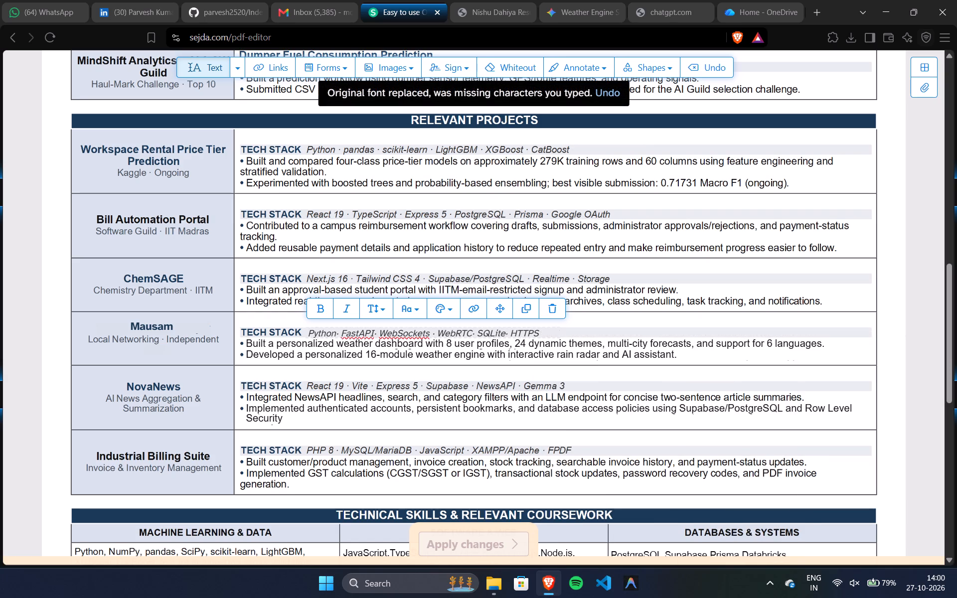
Replace Mausam's tech stack text with the copied "React 19 · TypeScript · Vite 8 · Tailwind CSS 4 · Open-Meteo API · Groq API · Canvas API".
key(ctrl+a)
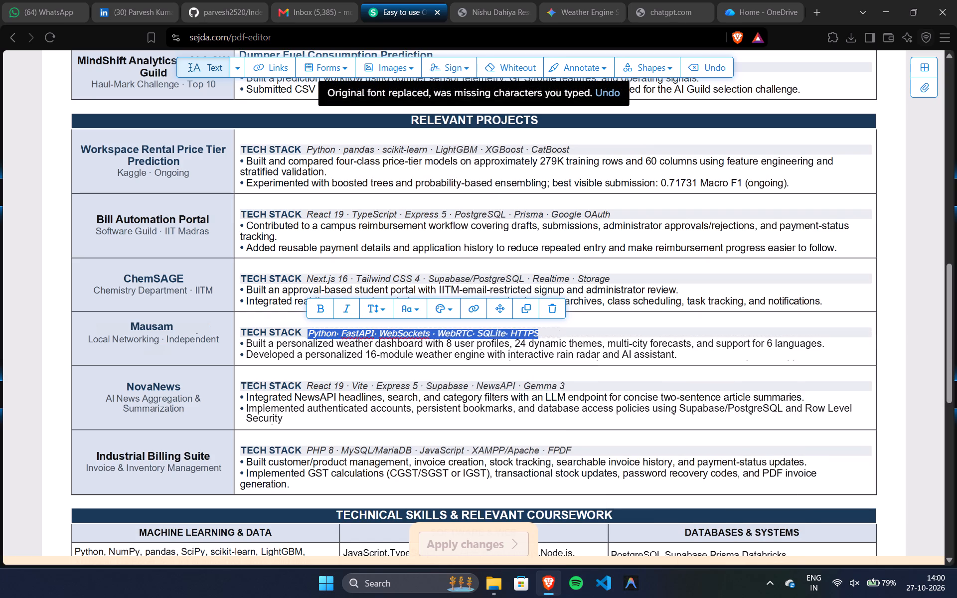
key(super+v)
scroll(465, 471, down, 2)
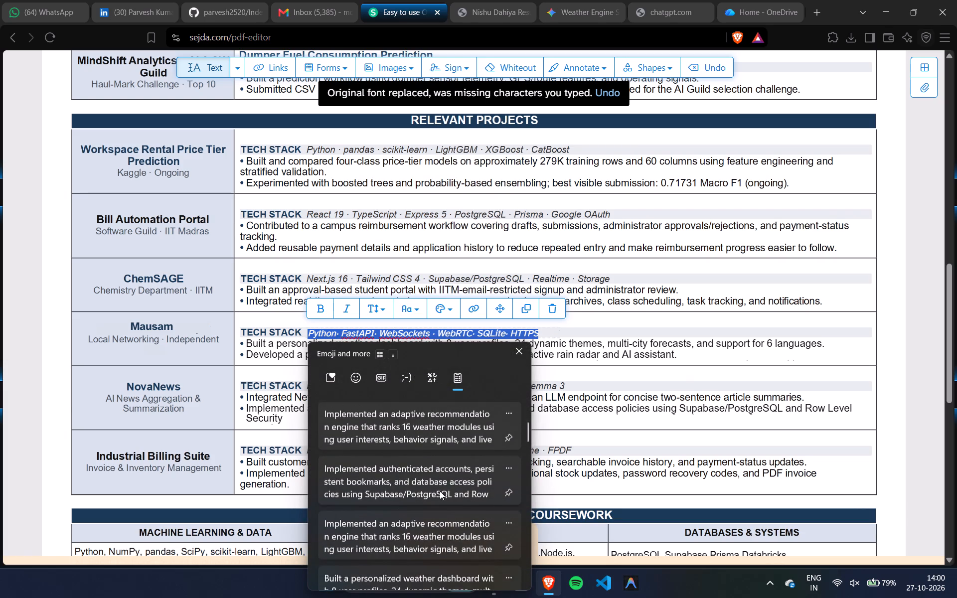
scroll(439, 492, down, 1)
scroll(439, 492, up, 5)
scroll(439, 492, down, 6)
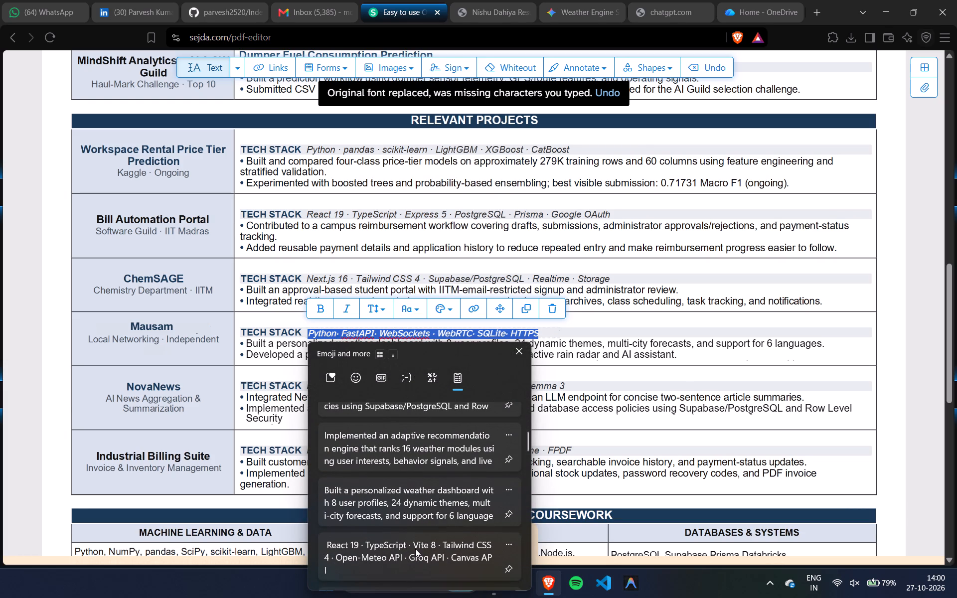
click(415, 549)
key(ctrl+v)
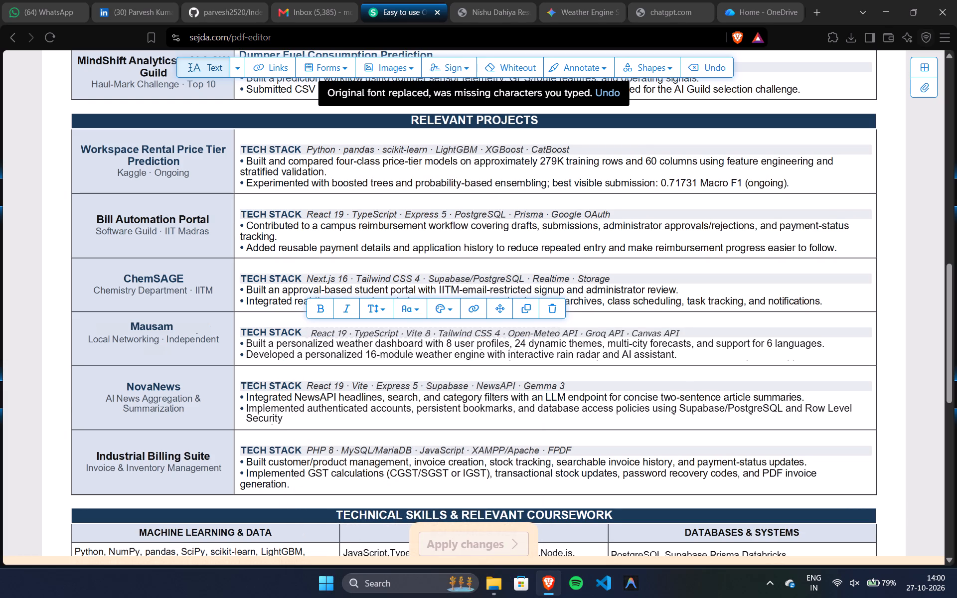
Nudge Mausam's tech stack text slightly left so it sits close beside its TECH STACK label.
click(625, 317)
drag(662, 334, 657, 333)
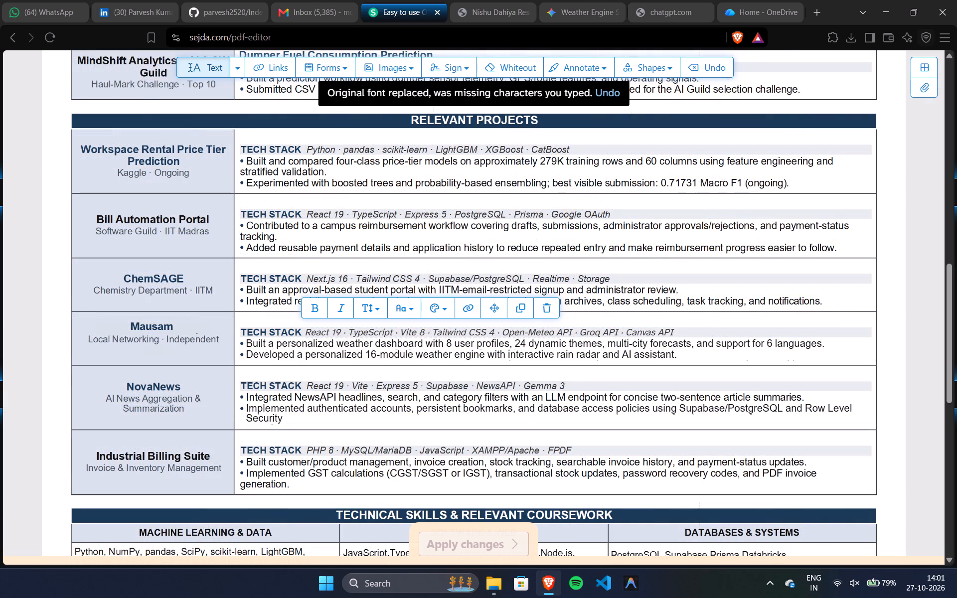
click(712, 318)
Switch to OneDrive online and look through the deleted files in the recycle bin.
click(759, 5)
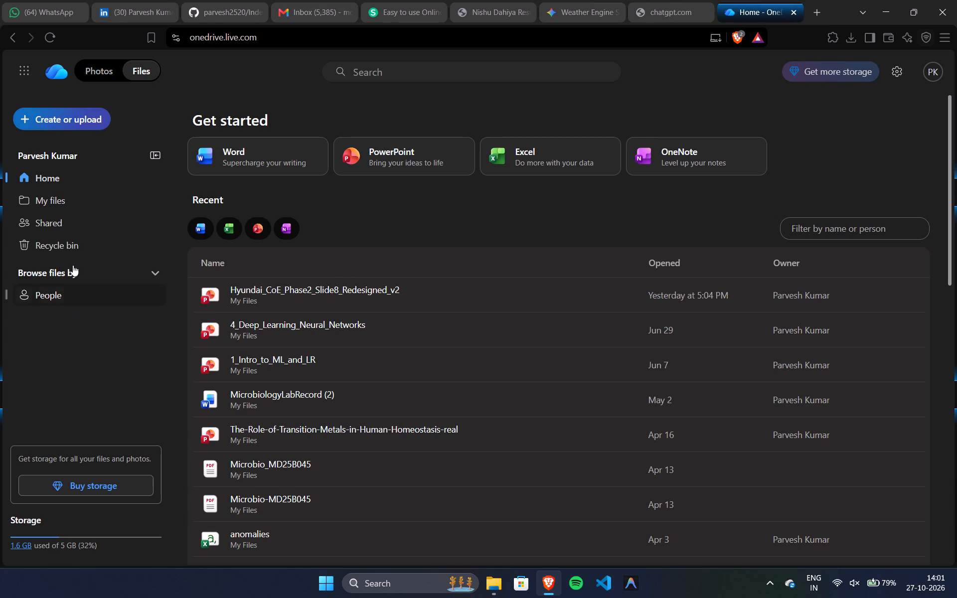
click(66, 243)
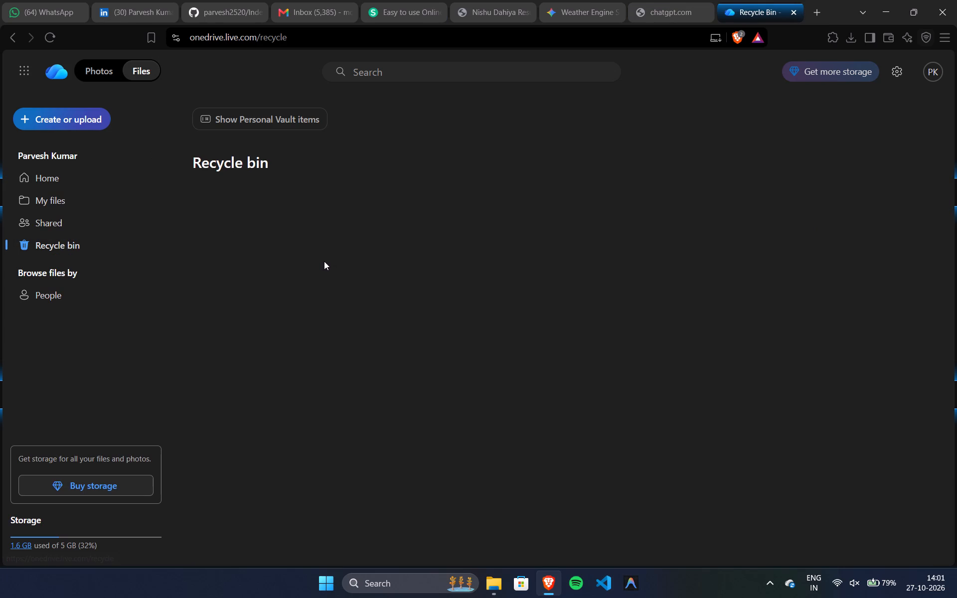
scroll(294, 305, down, 7)
scroll(302, 346, down, 6)
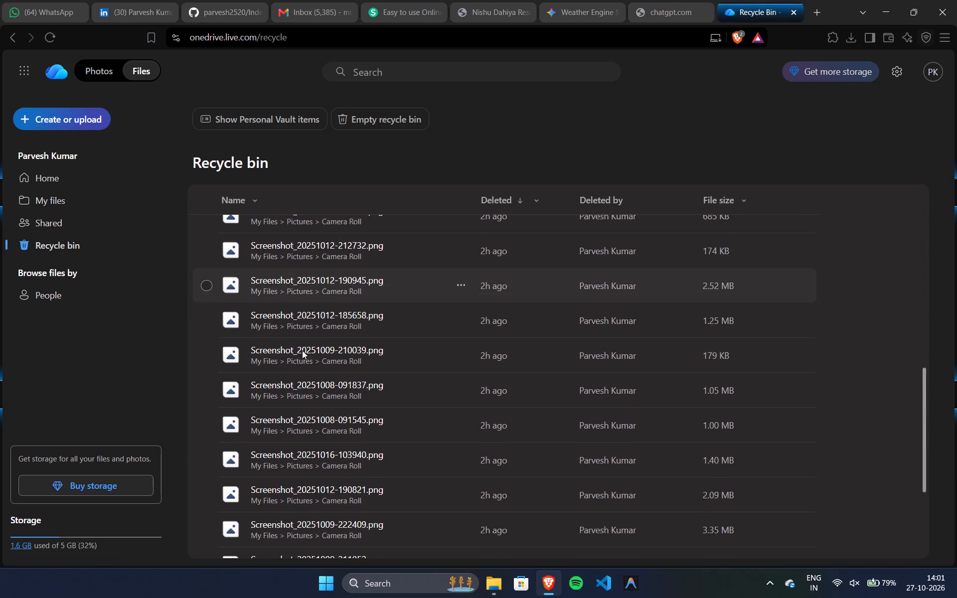
scroll(302, 369, up, 10)
Open My files in the online OneDrive.
click(64, 194)
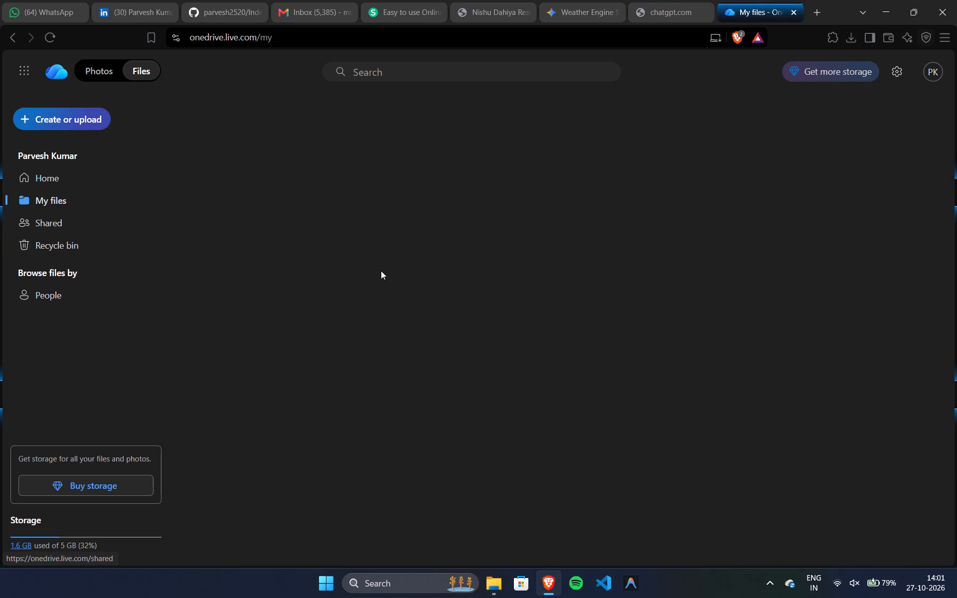
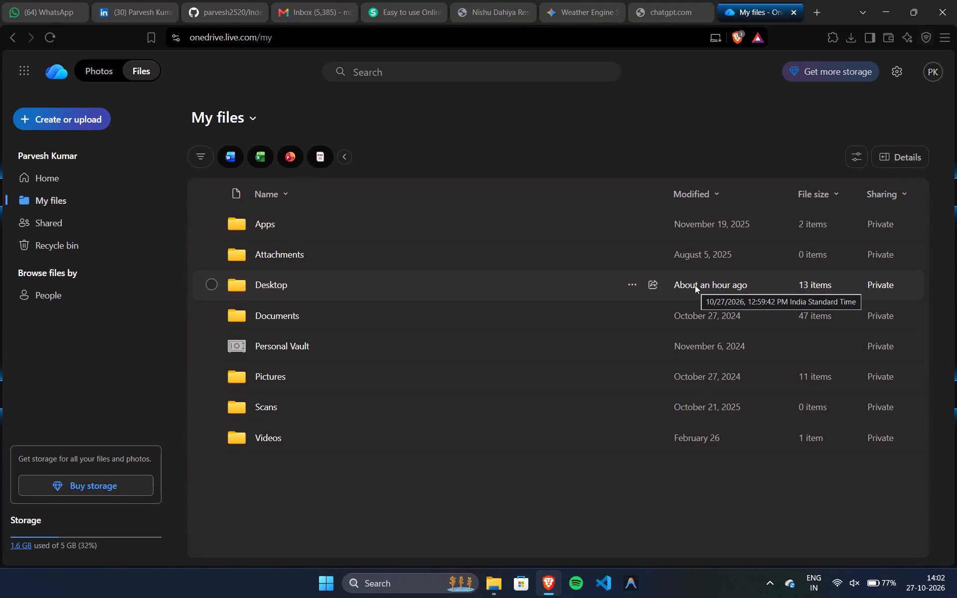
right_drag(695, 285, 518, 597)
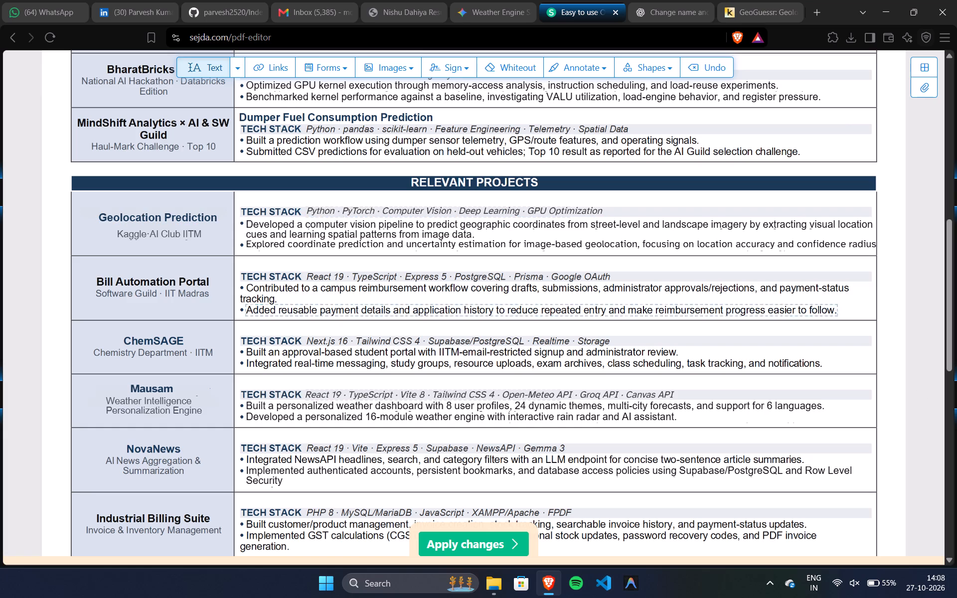
click(503, 215)
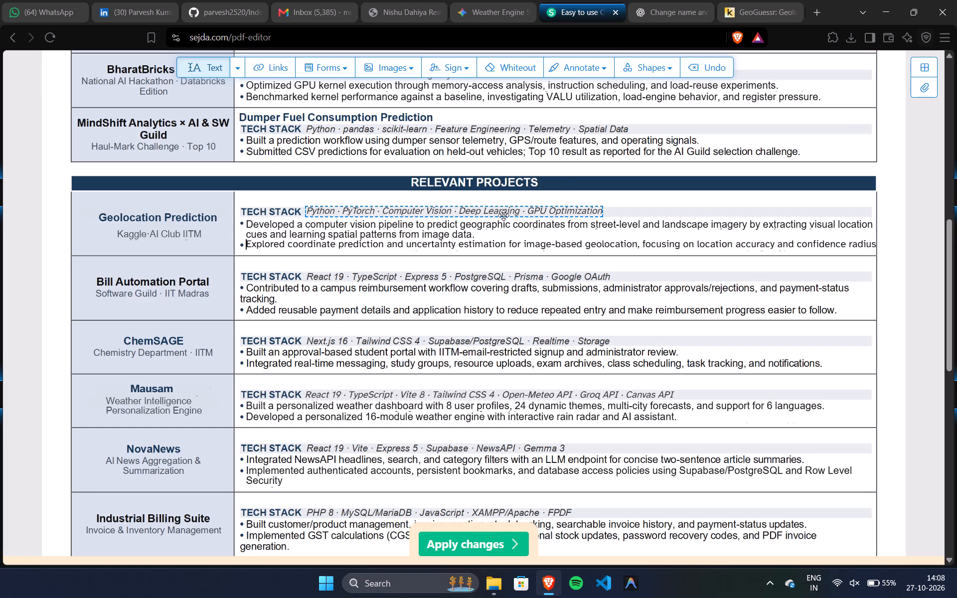
click(250, 199)
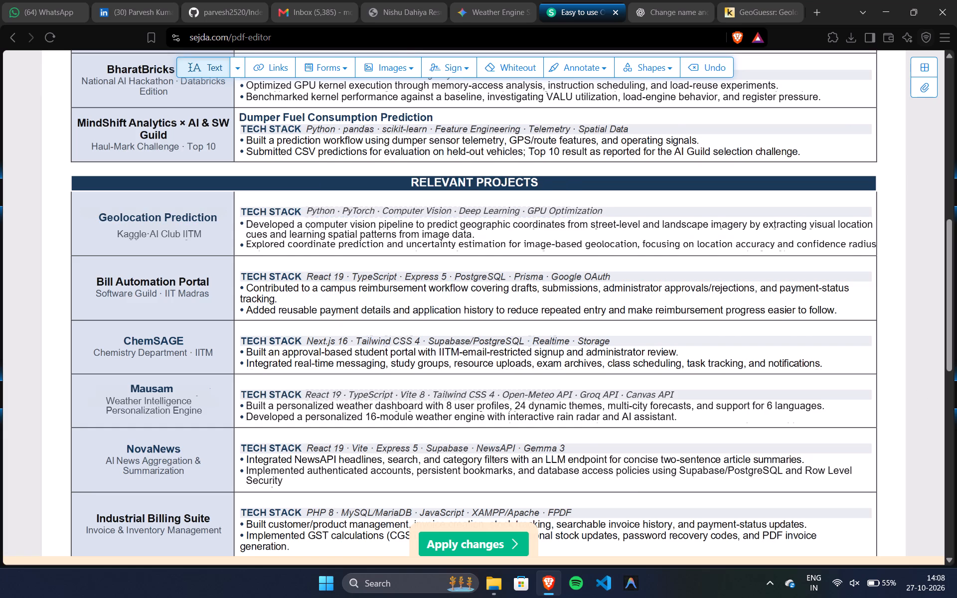
Look over the edited resume up to its header and apply the changes to generate the finished PDF.
scroll(420, 370, up, 2)
scroll(449, 401, up, 3)
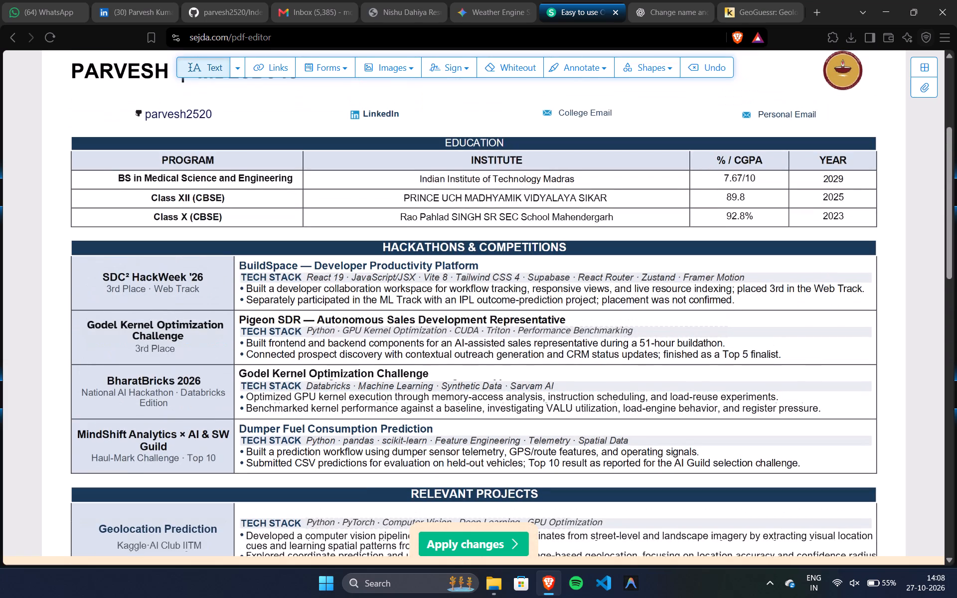
scroll(448, 438, up, 4)
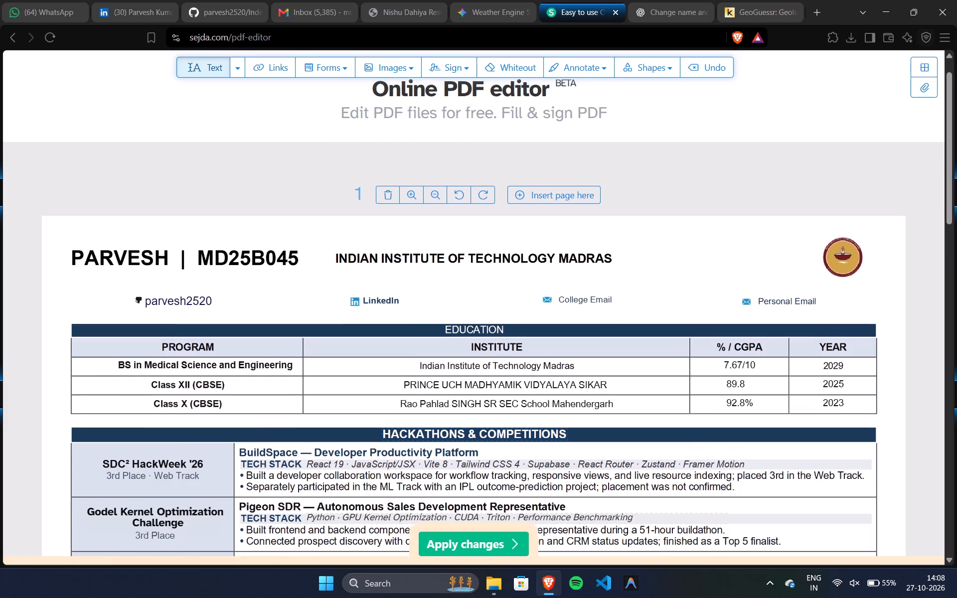
scroll(450, 438, up, 6)
click(471, 547)
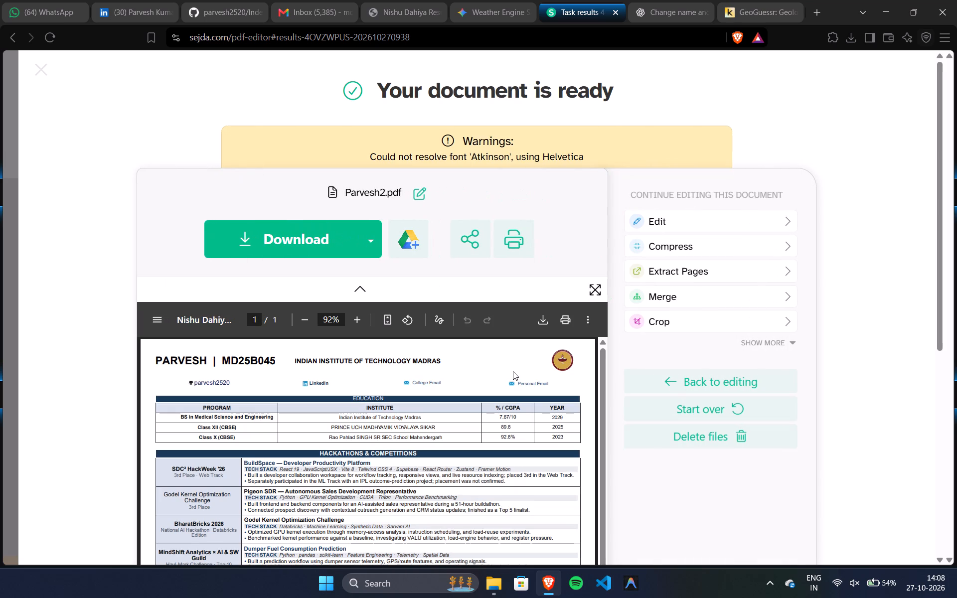
Rename the finished PDF as Parvesh3.
click(416, 193)
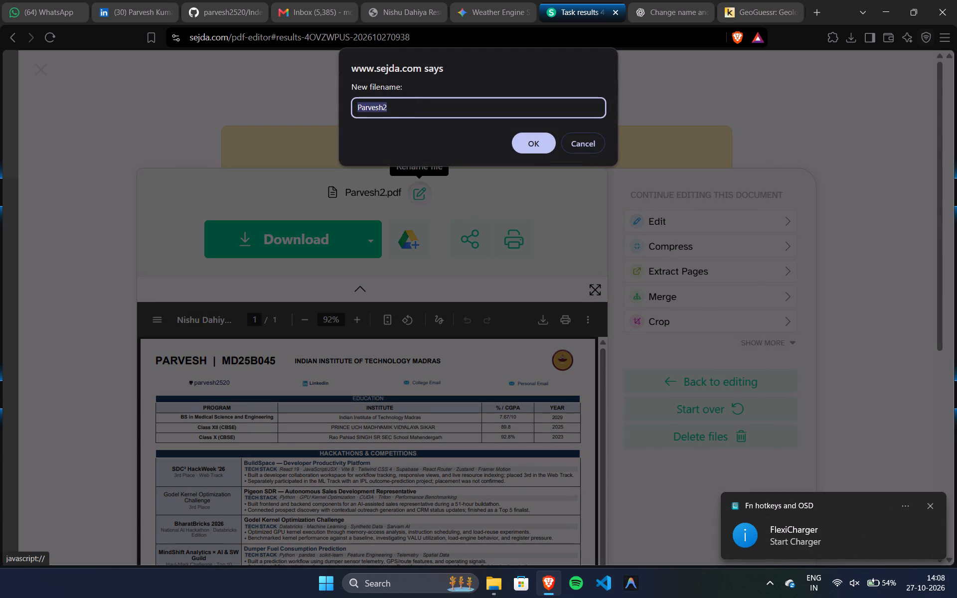
click(392, 106)
key(BackSpace)
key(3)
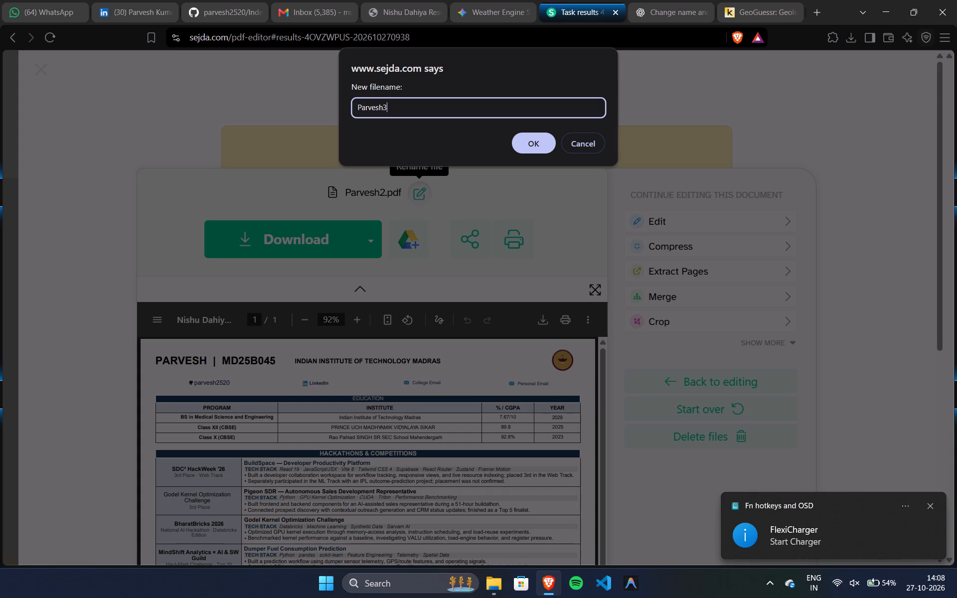
click(534, 138)
Download the renamed resume and save it on the Desktop as Parvesh3.
click(320, 250)
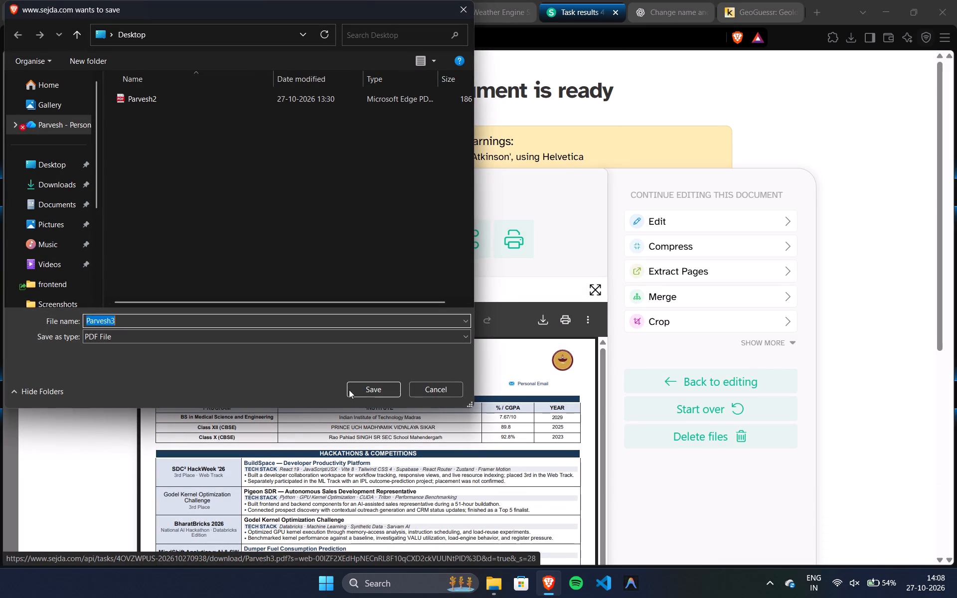
click(359, 388)
Open the saved Parvesh3 PDF, test the Geolocation Prediction entry's Kaggle link, return, and review the resume's sections.
click(695, 74)
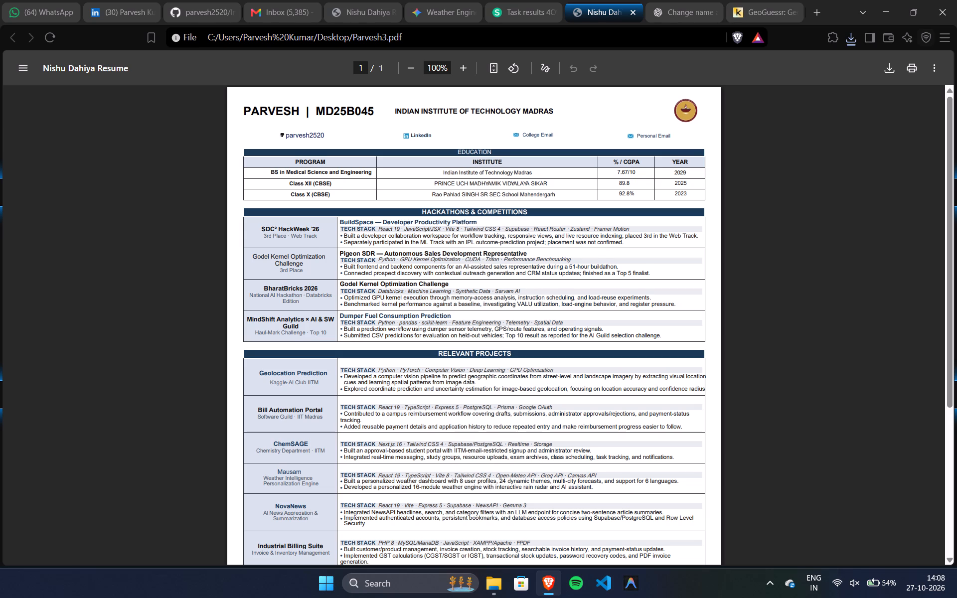
scroll(275, 254, down, 1)
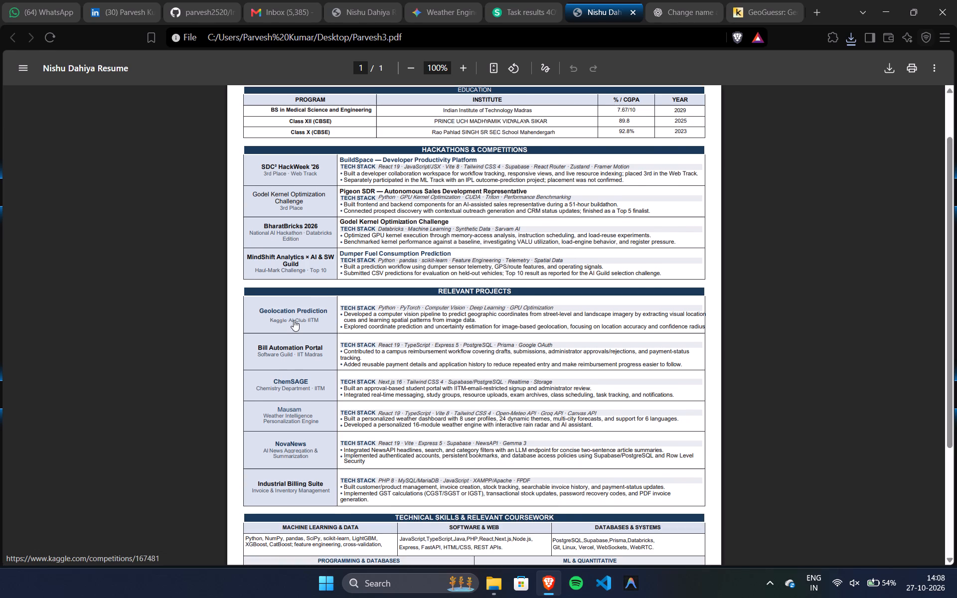
click(294, 320)
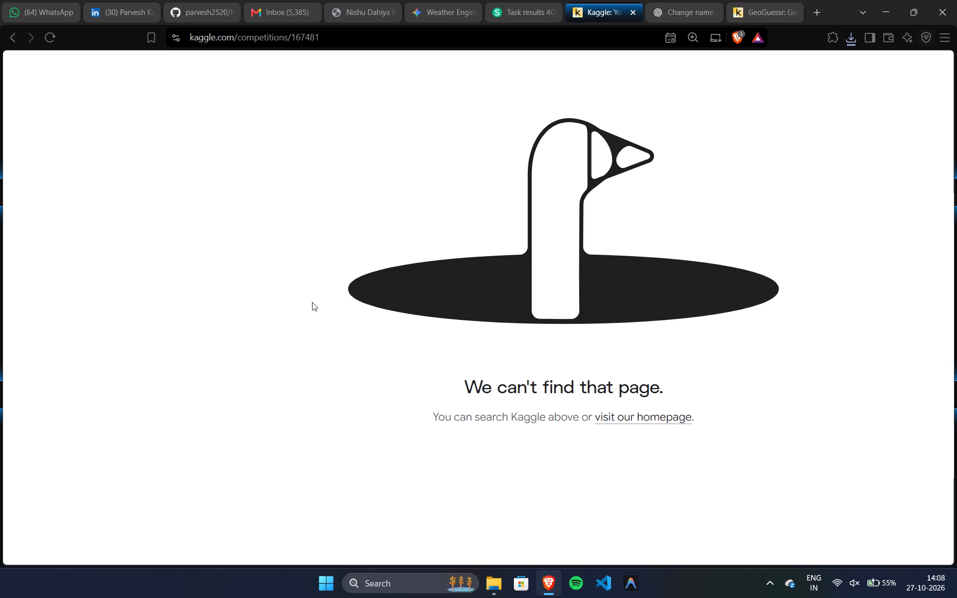
click(18, 35)
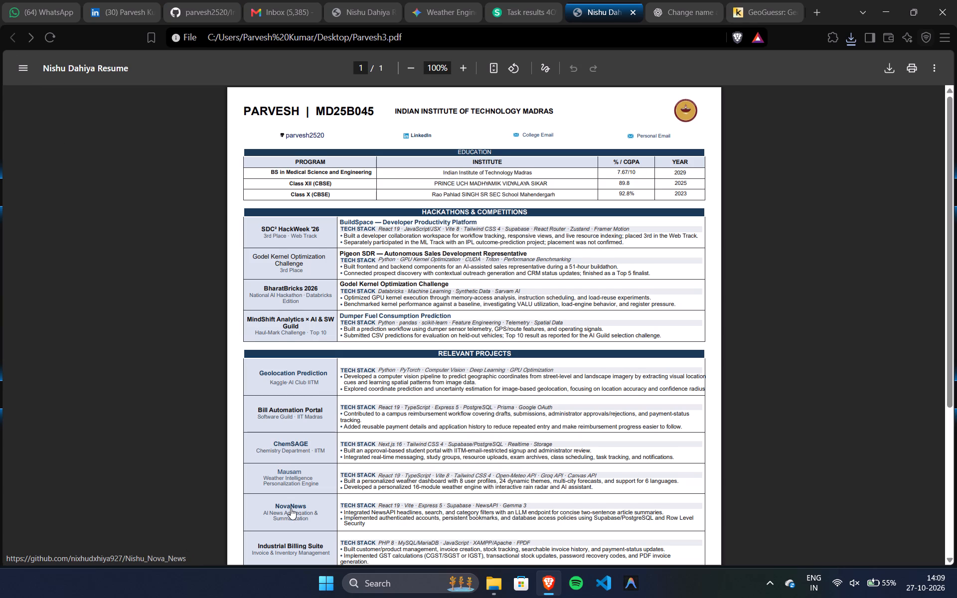
scroll(292, 502, down, 2)
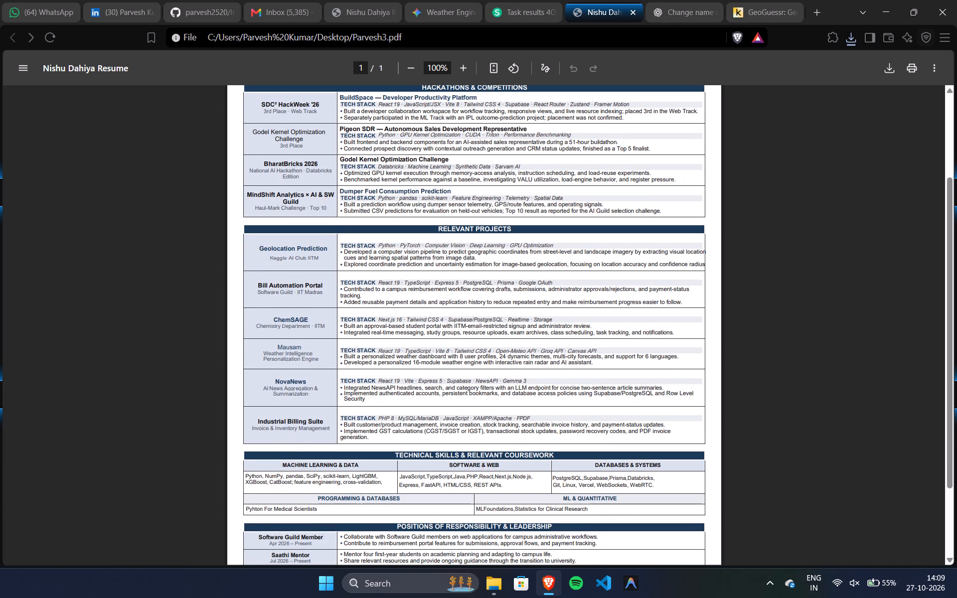
scroll(419, 452, down, 2)
scroll(612, 463, up, 4)
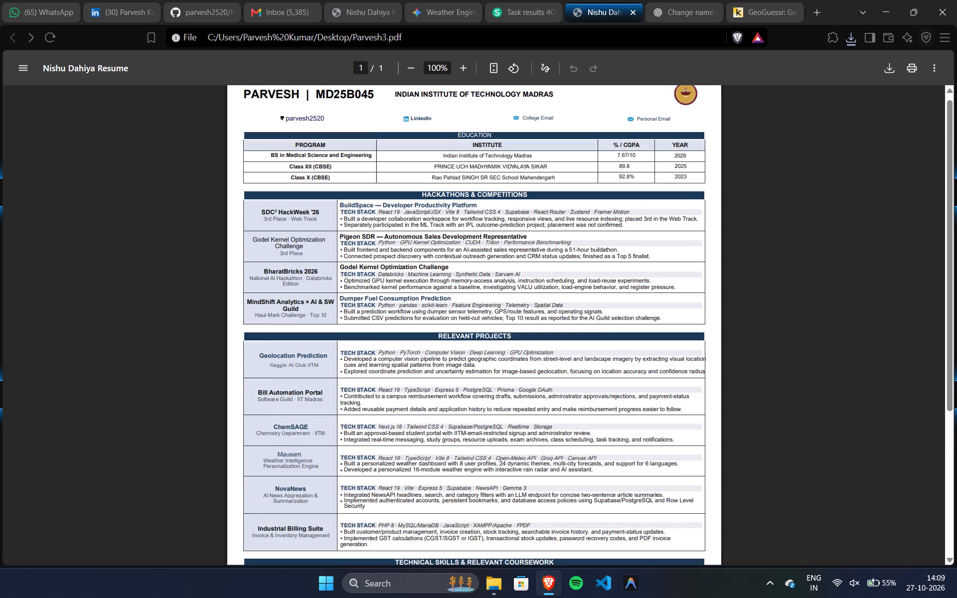
Open a new browser tab and close the Kaggle GeoGuessr page.
click(813, 7)
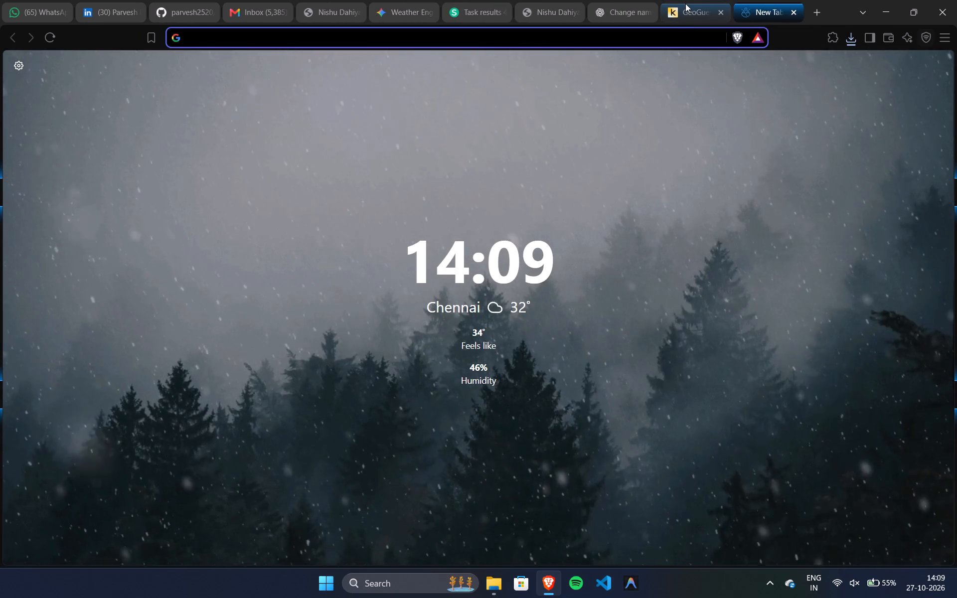
click(685, 3)
middle_click(704, 1)
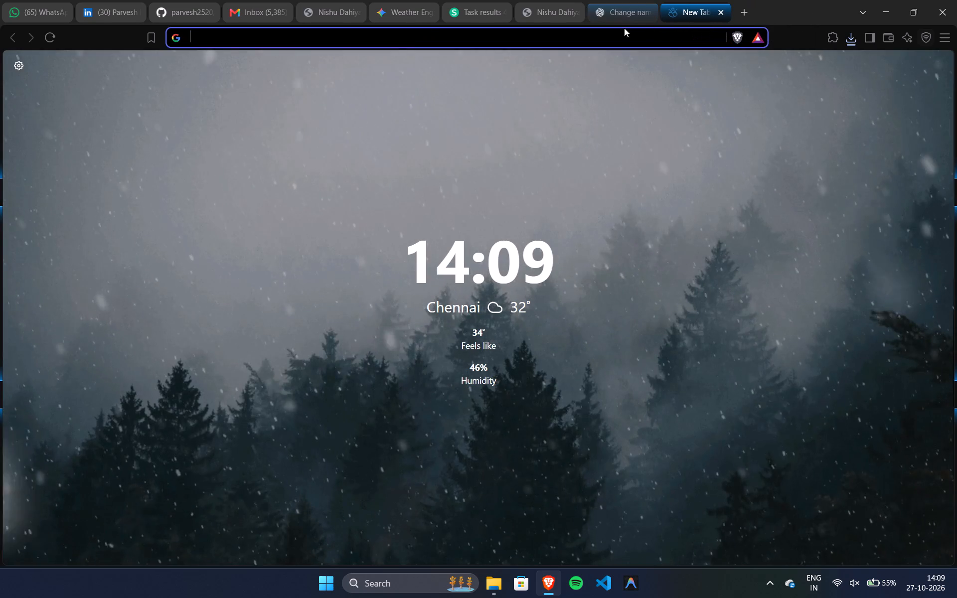
Search the web for "pdf to word" and open iLovePDF's PDF to Word converter.
click(588, 35)
text(pdf to)
key(space)
key(Return)
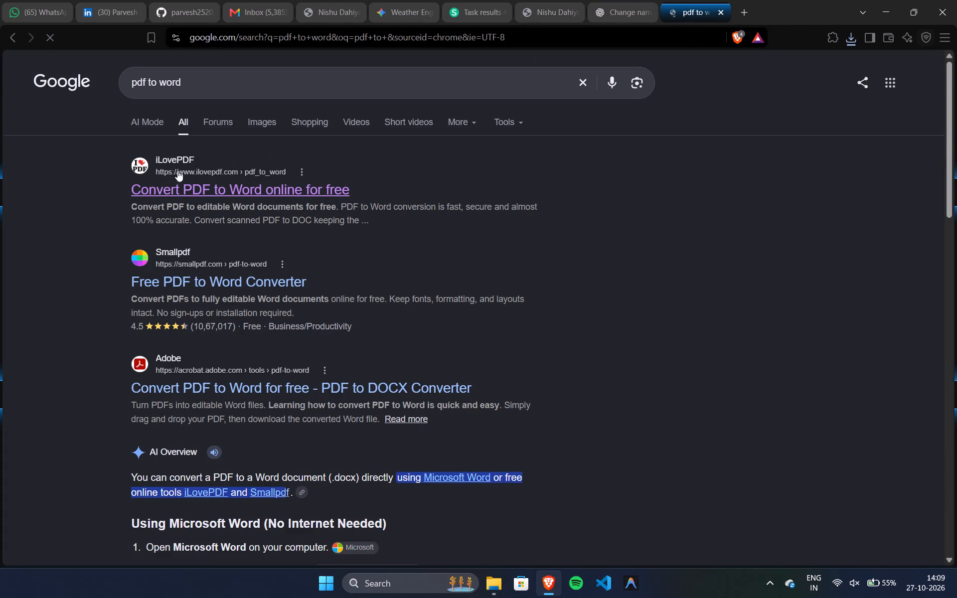
click(171, 188)
Convert Parvesh3.pdf from the Desktop to a Word document and save it to the Desktop as Parvesh3.
click(500, 217)
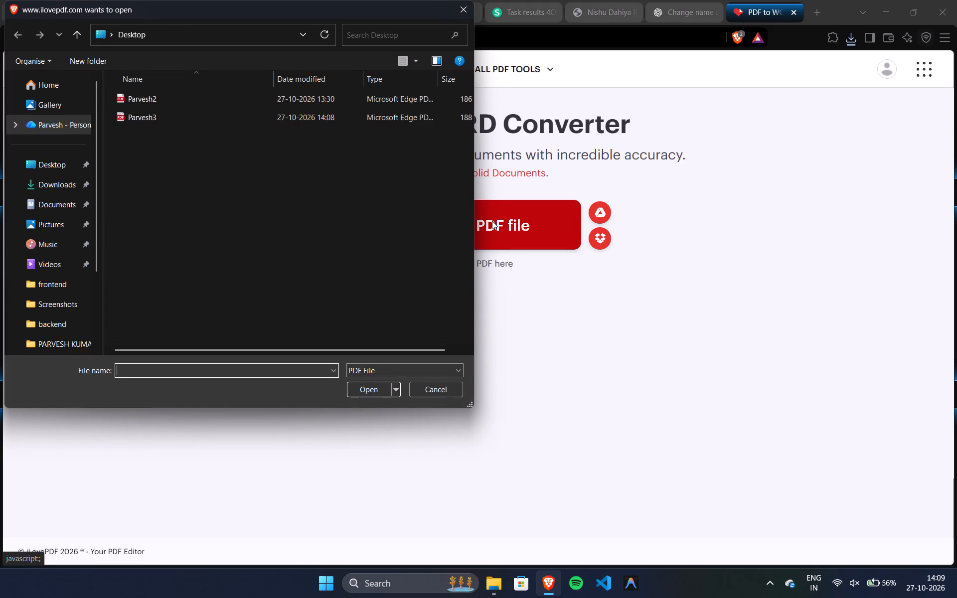
click(170, 114)
click(382, 384)
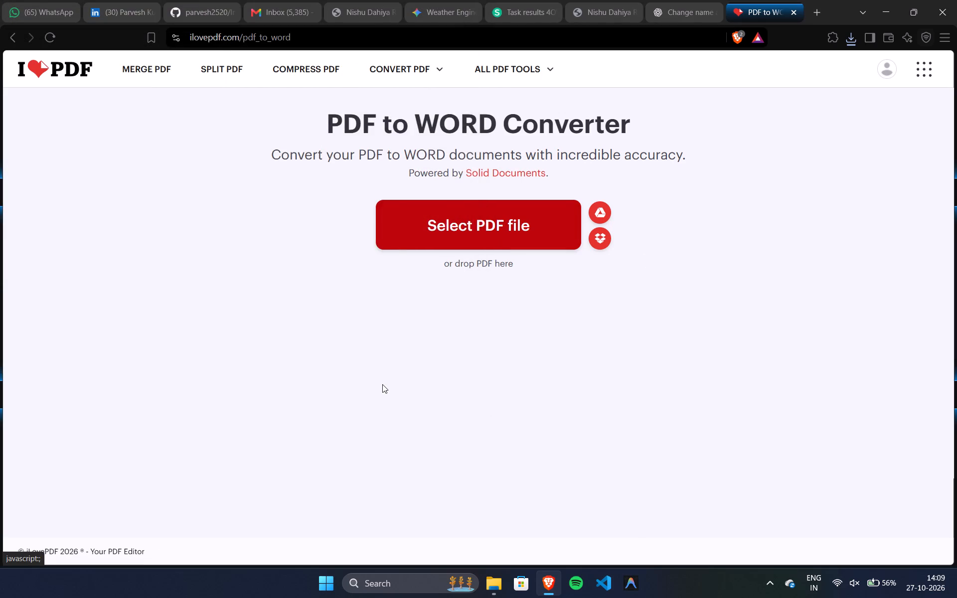
click(786, 499)
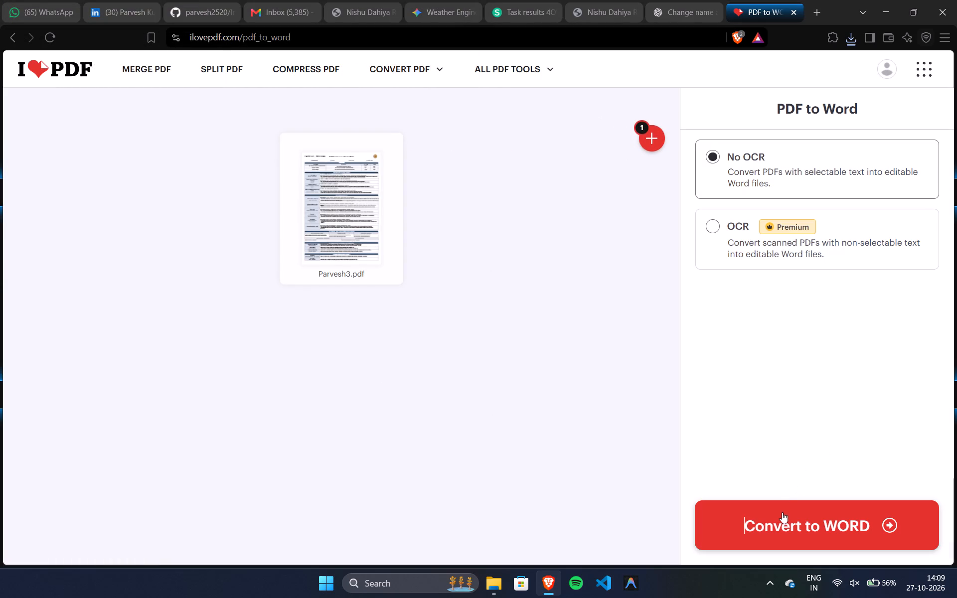
click(782, 513)
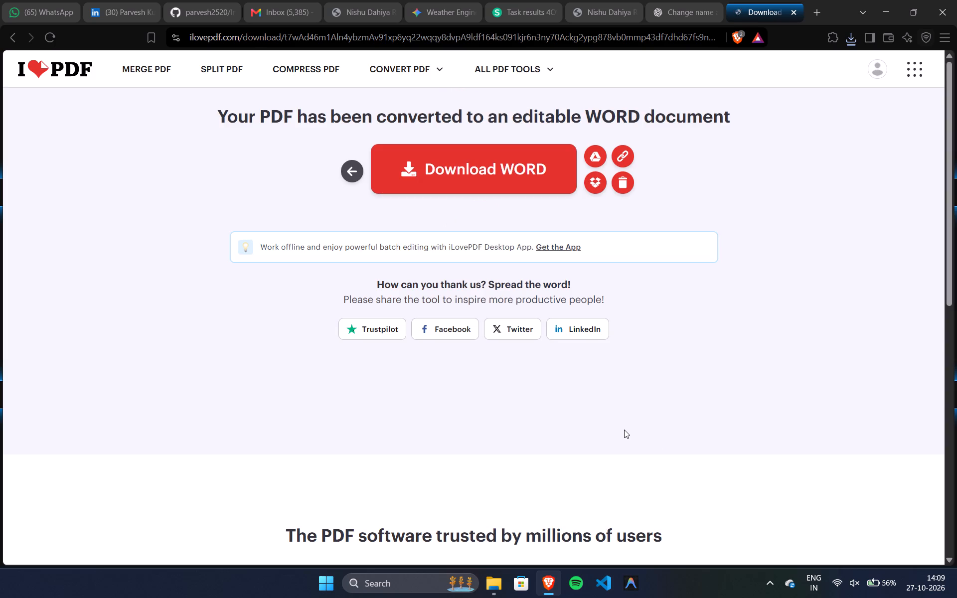
click(458, 162)
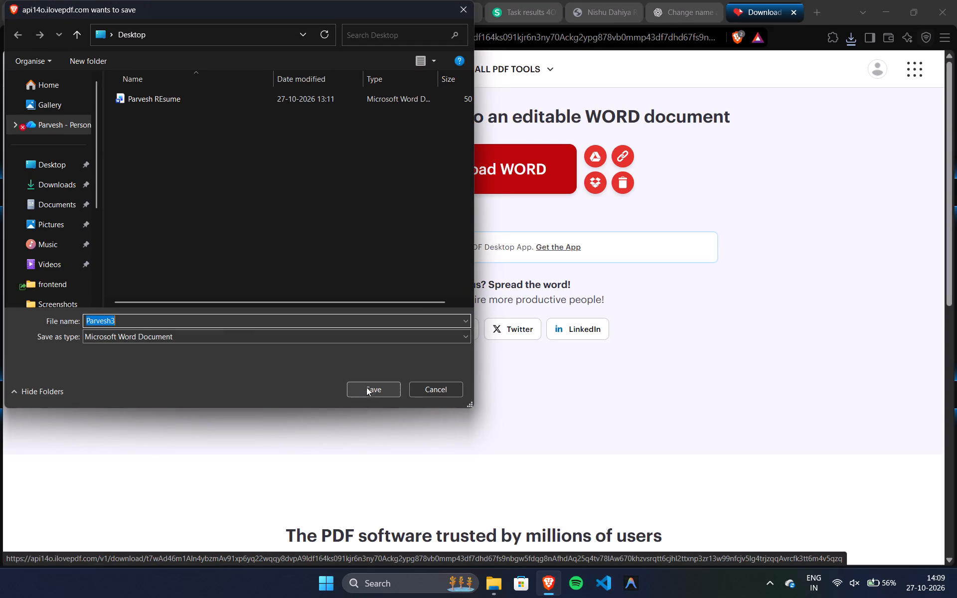
click(366, 386)
Search the web for "word" in a new tab and open Microsoft Word for the Web.
click(810, 11)
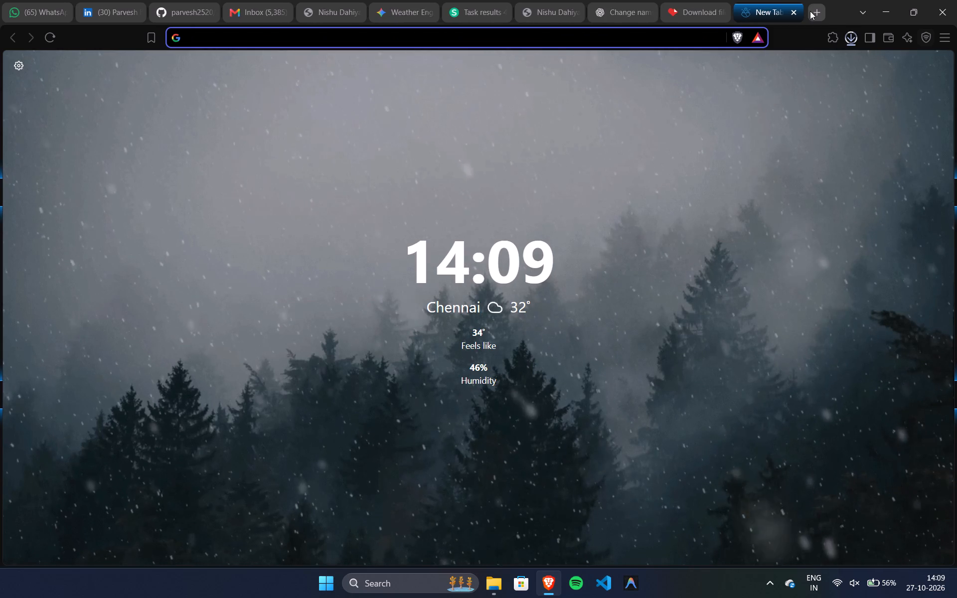
text(word)
key(Return)
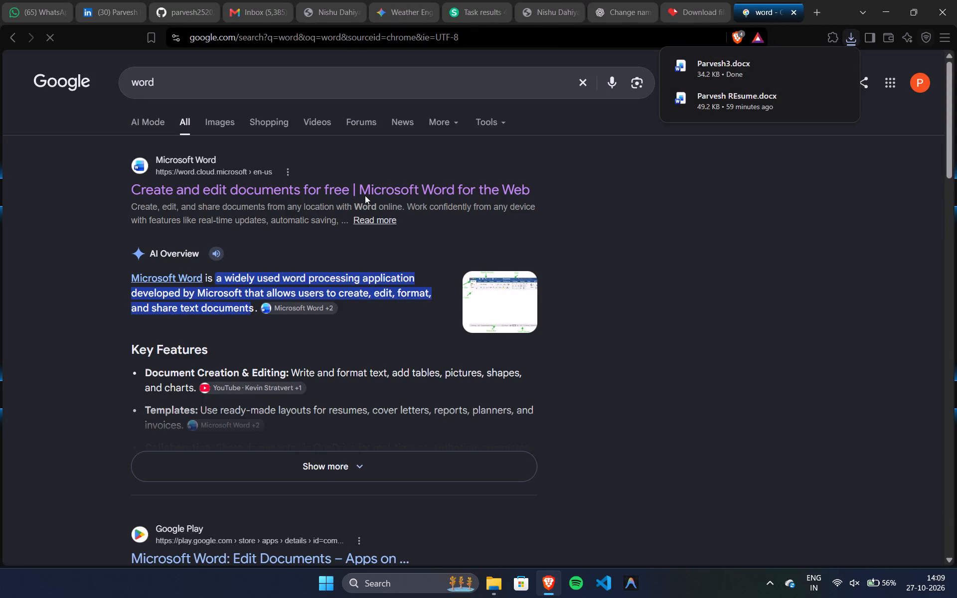
click(365, 190)
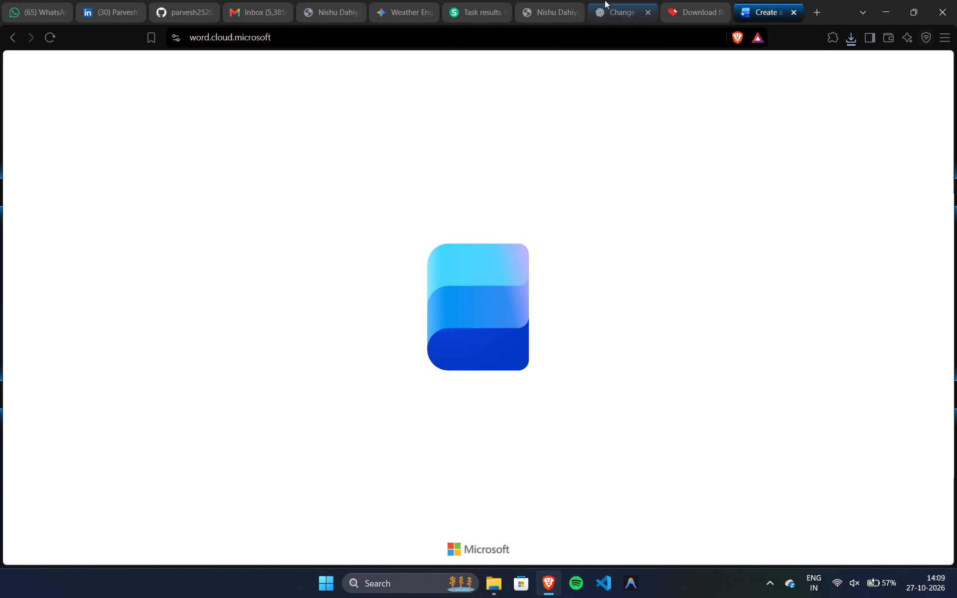
Return Parvesh3.pdf to editing in Sejda and activate the Links tool over the résumé's contact and hackathon entries.
click(605, 0)
click(550, 192)
click(462, 0)
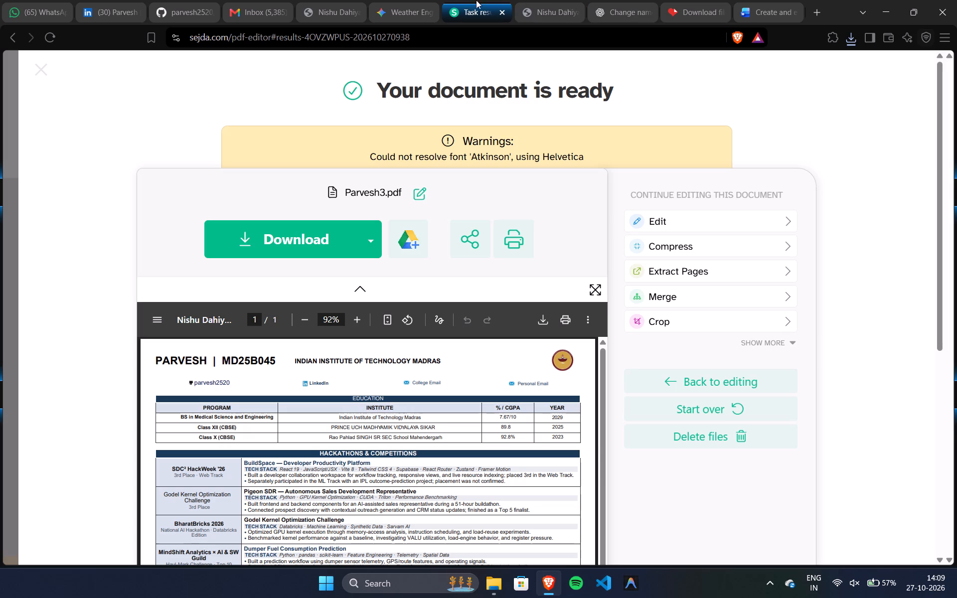
click(717, 386)
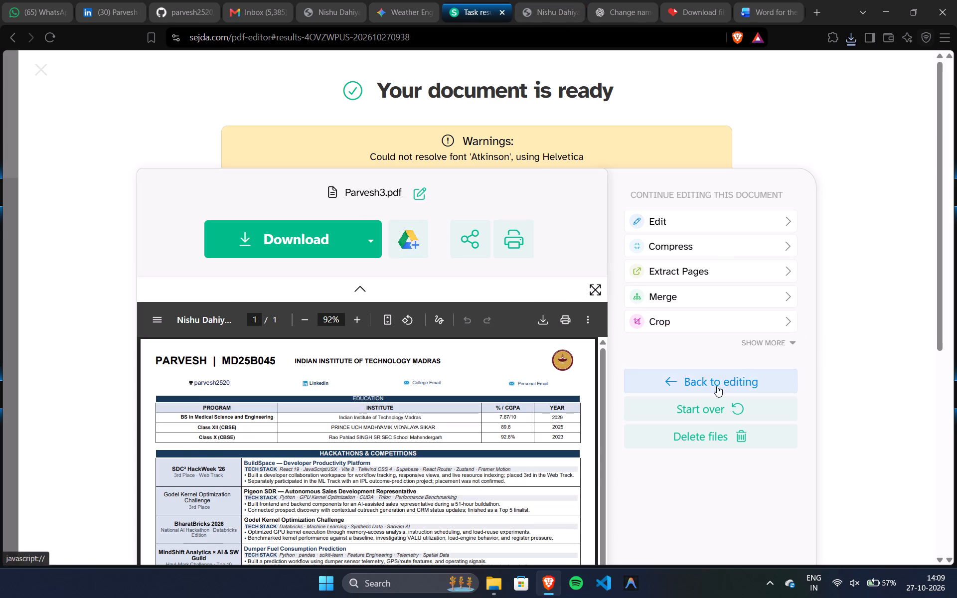
scroll(582, 387, down, 2)
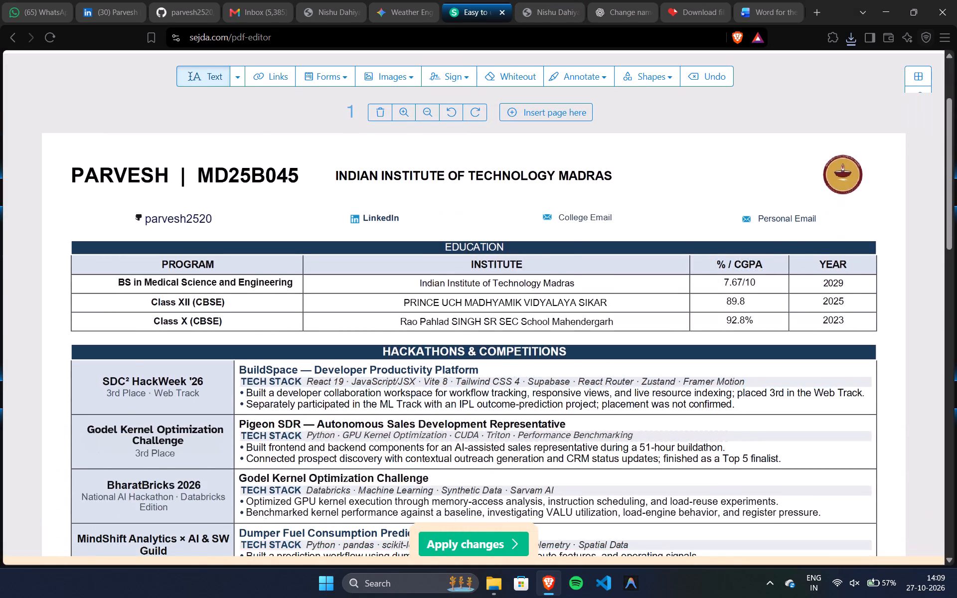
scroll(331, 396, down, 4)
scroll(377, 415, up, 7)
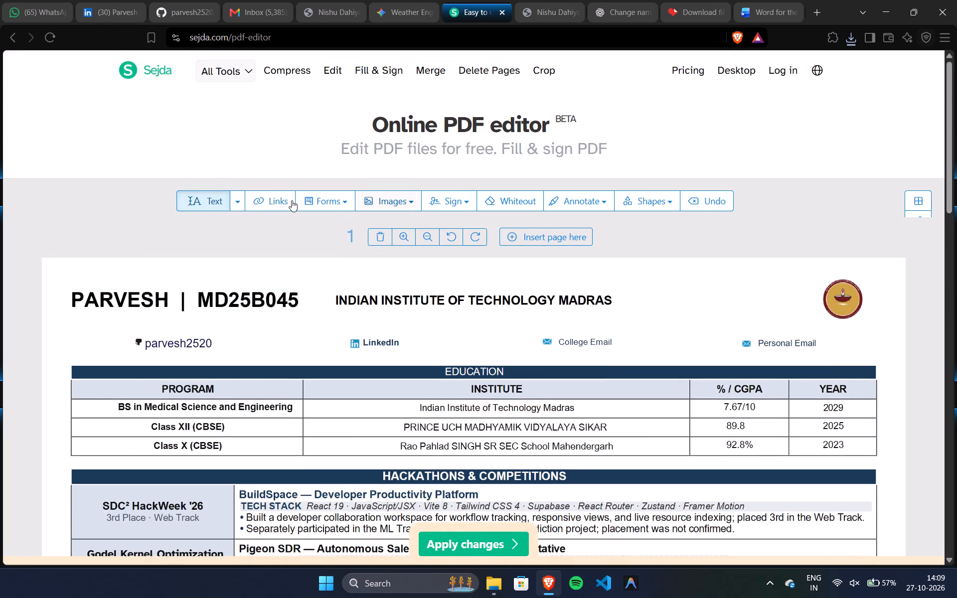
click(276, 198)
scroll(235, 307, down, 3)
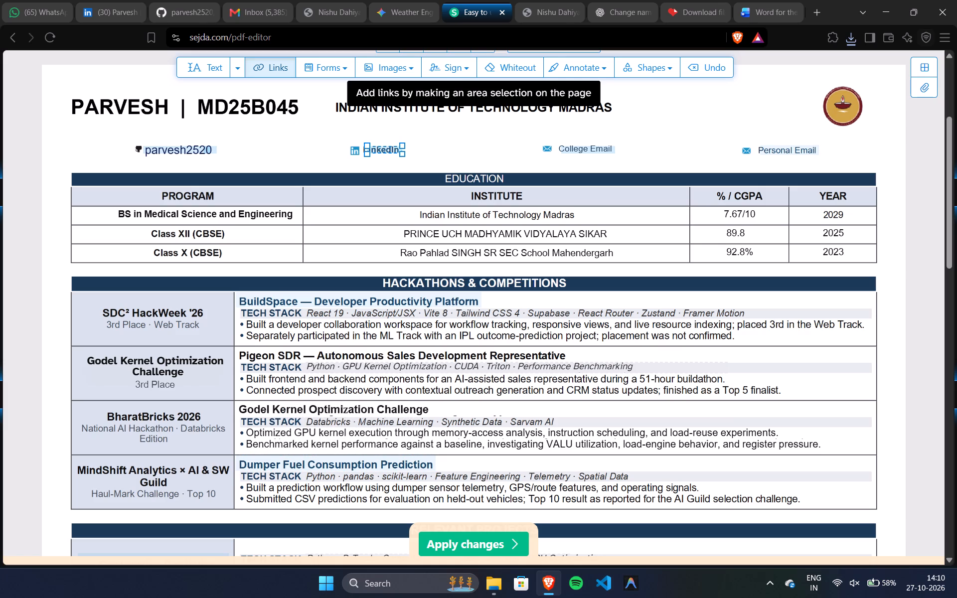
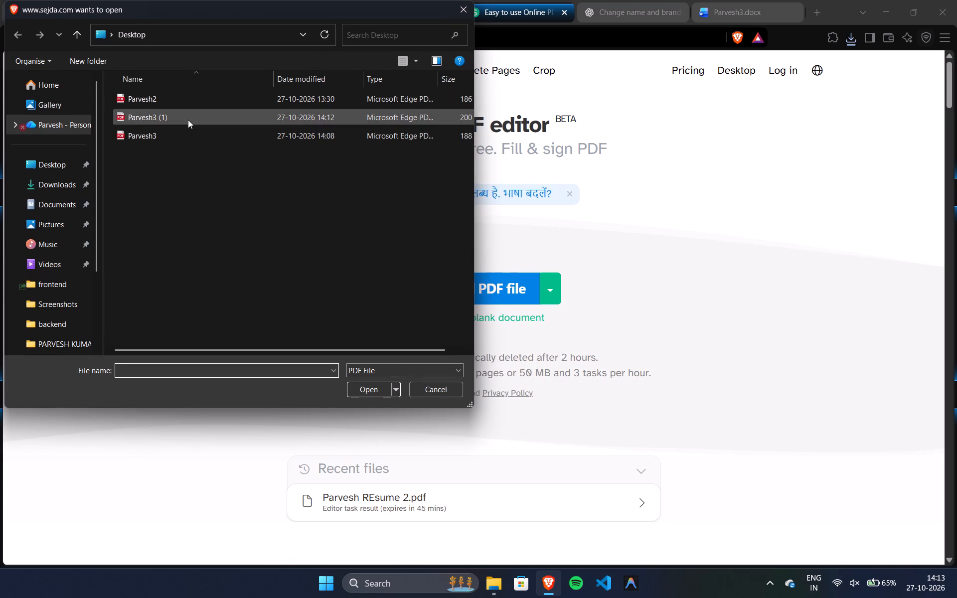
Open the Parvesh3 (1) PDF from the Desktop in the online PDF editor.
click(188, 120)
click(358, 384)
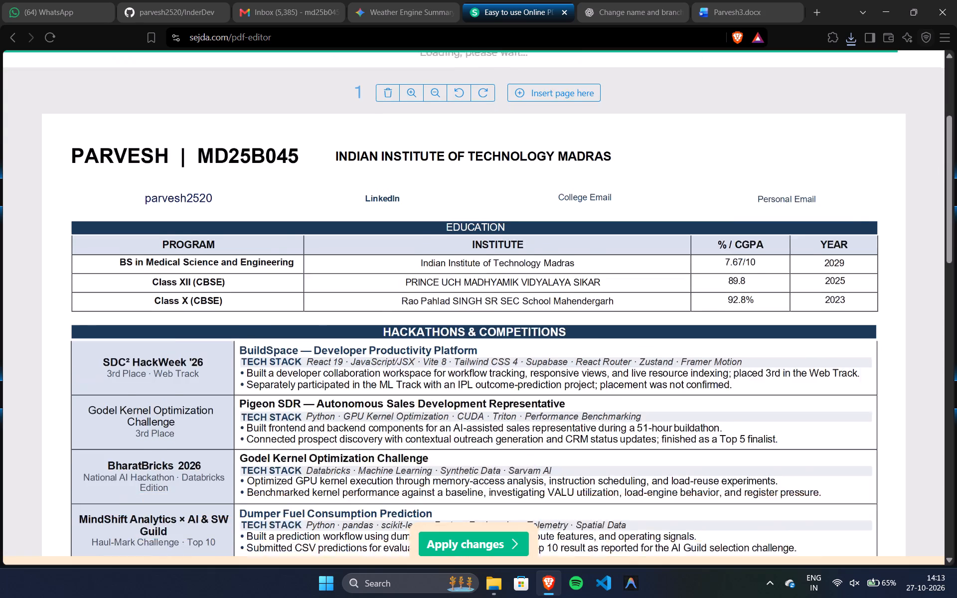
Replace the Pigeon SDR heading in the Godel Kernel row with the Godel Kernel Optimization Challenge heading copied from the BharatBricks row.
scroll(352, 249, up, 2)
scroll(357, 275, down, 3)
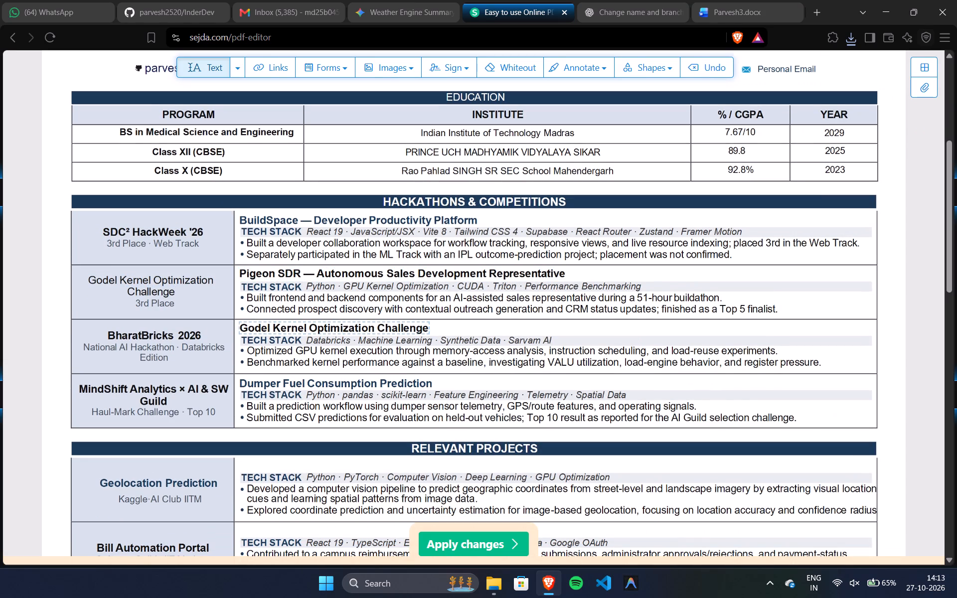
drag(428, 329, 243, 325)
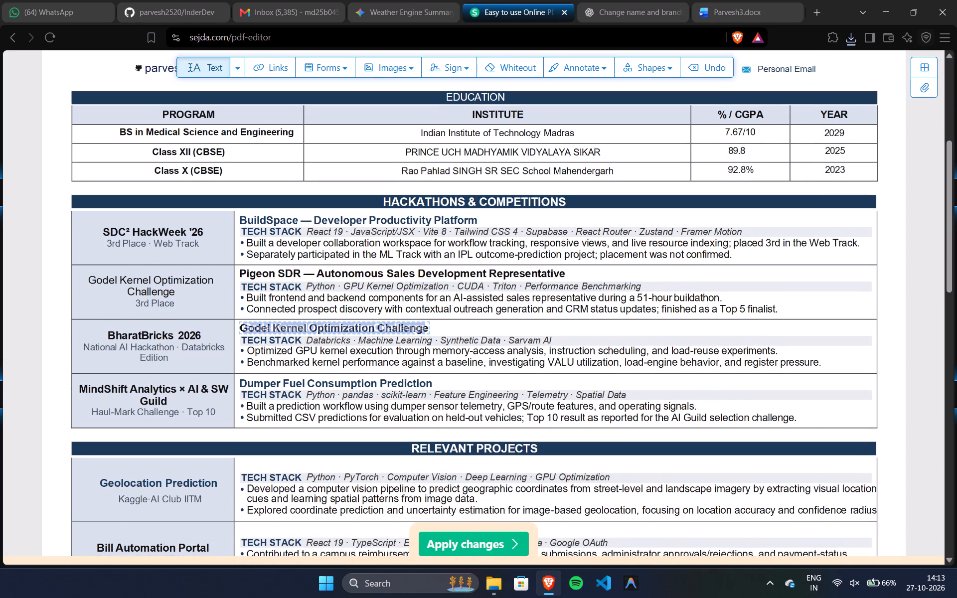
drag(243, 325, 242, 328)
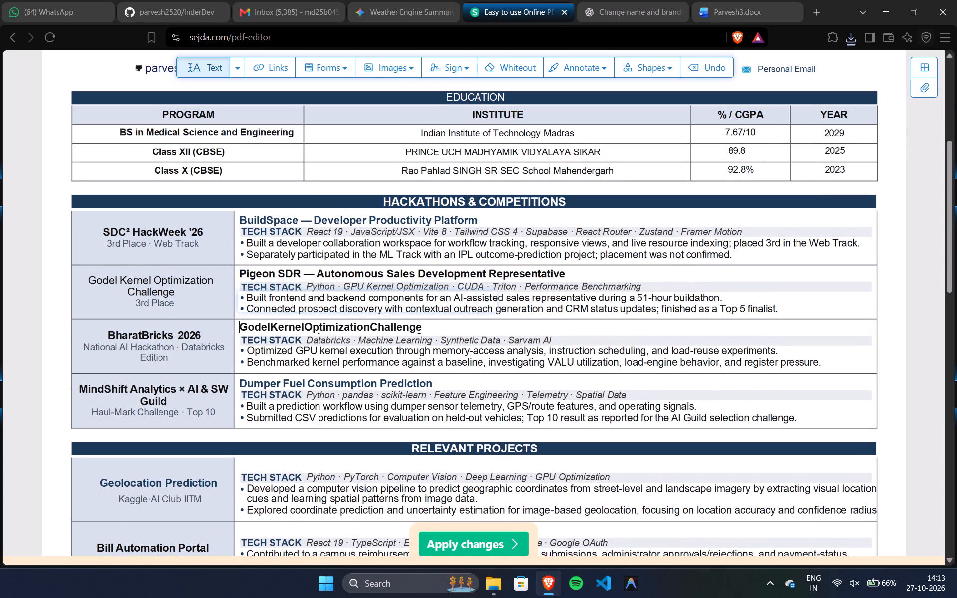
key(ctrl+a)
key(ctrl+c)
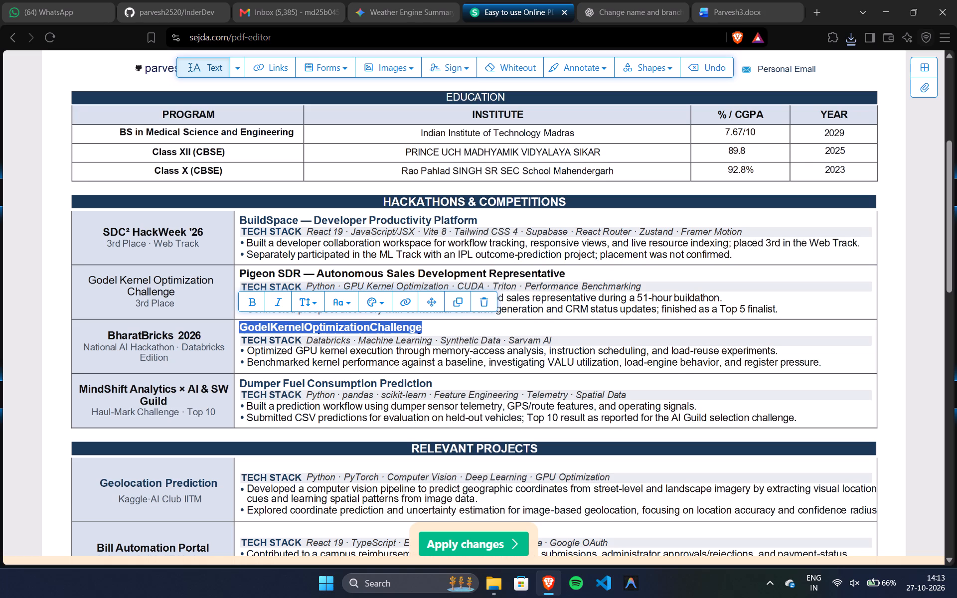
click(446, 273)
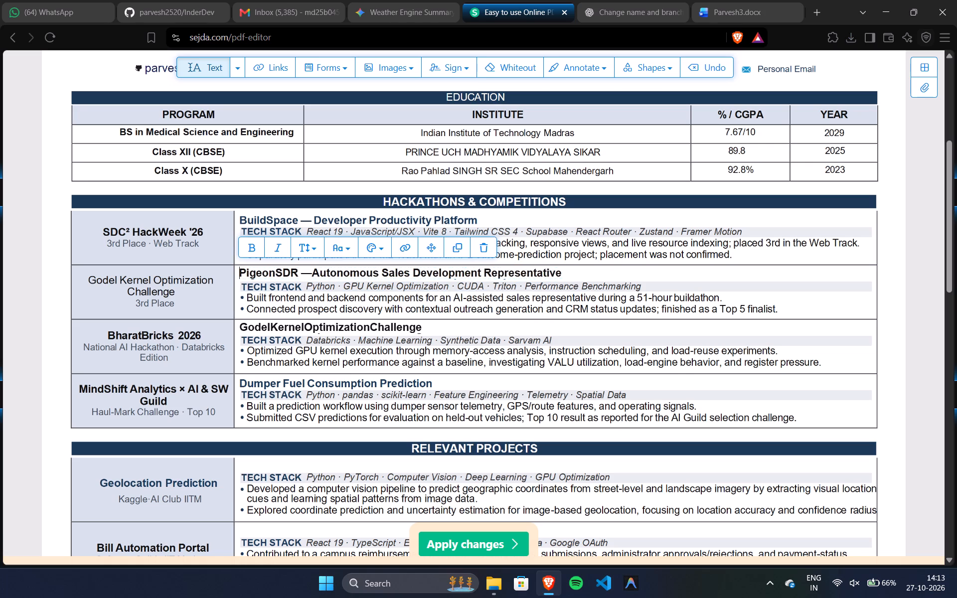
key(ctrl+a)
key(ctrl+v)
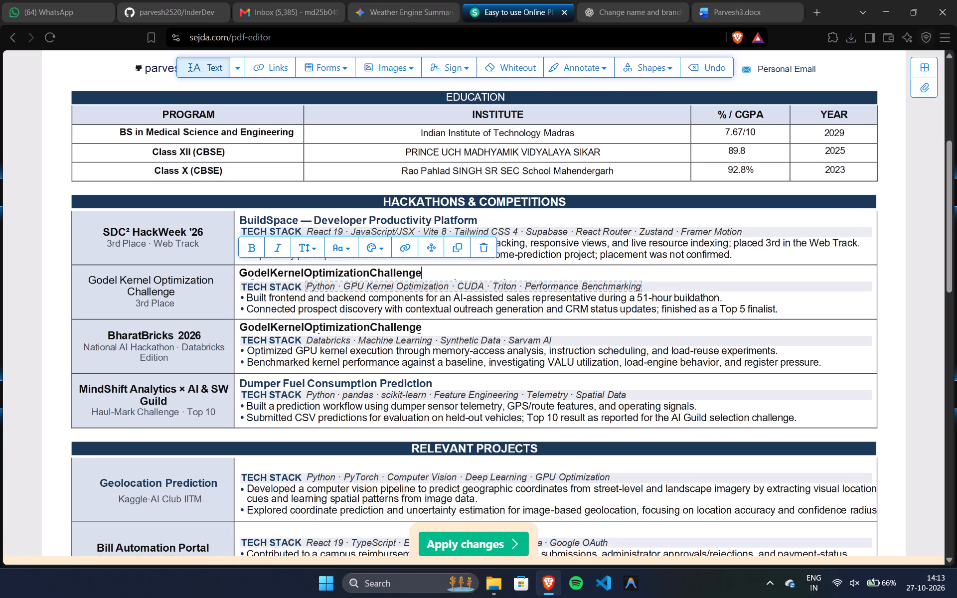
Replace the Godel Kernel row's first bullet with the "Optimized GPU kernel execution" bullet copied from the BharatBricks row.
click(325, 338)
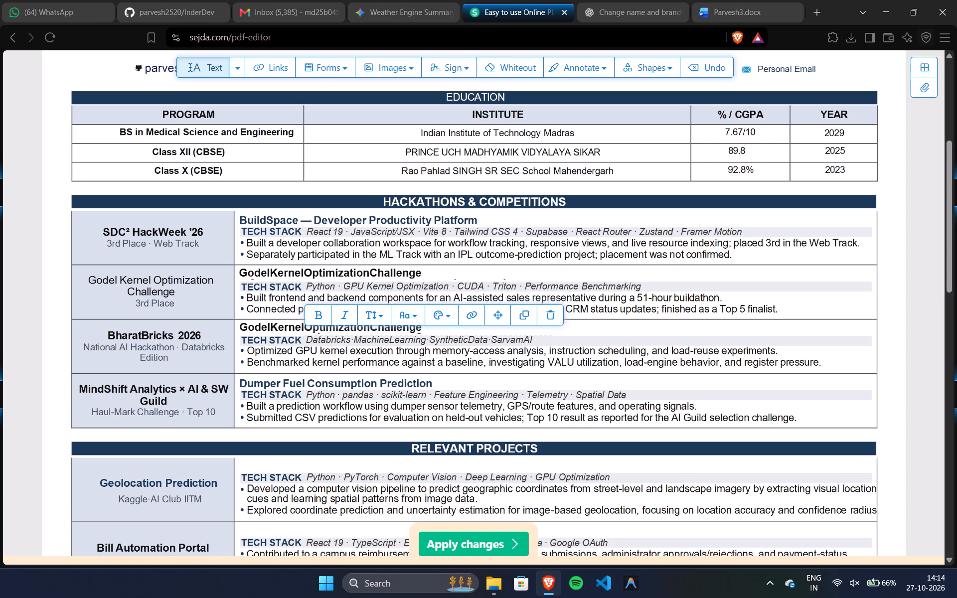
click(524, 351)
key(ctrl+a)
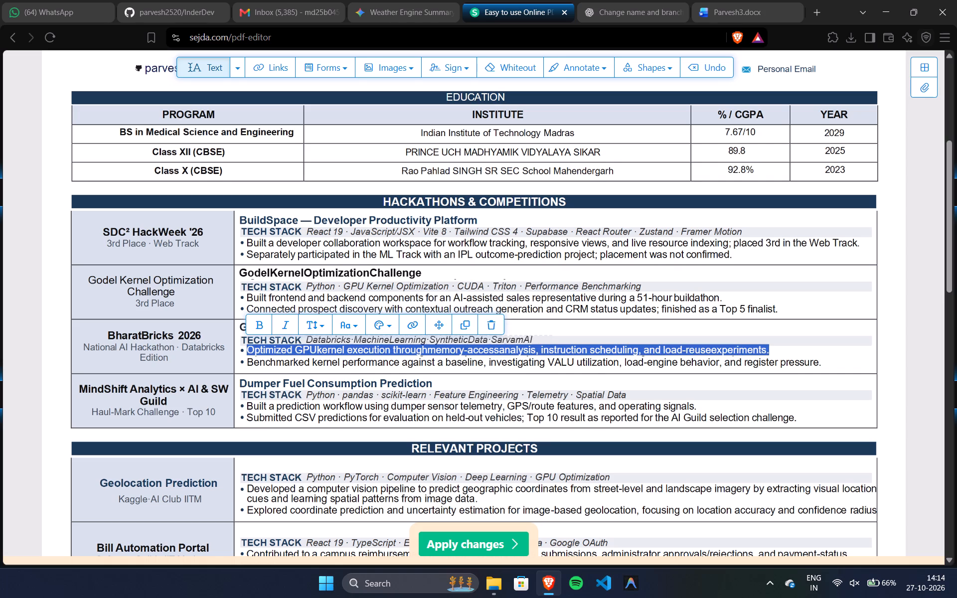
key(ctrl+v)
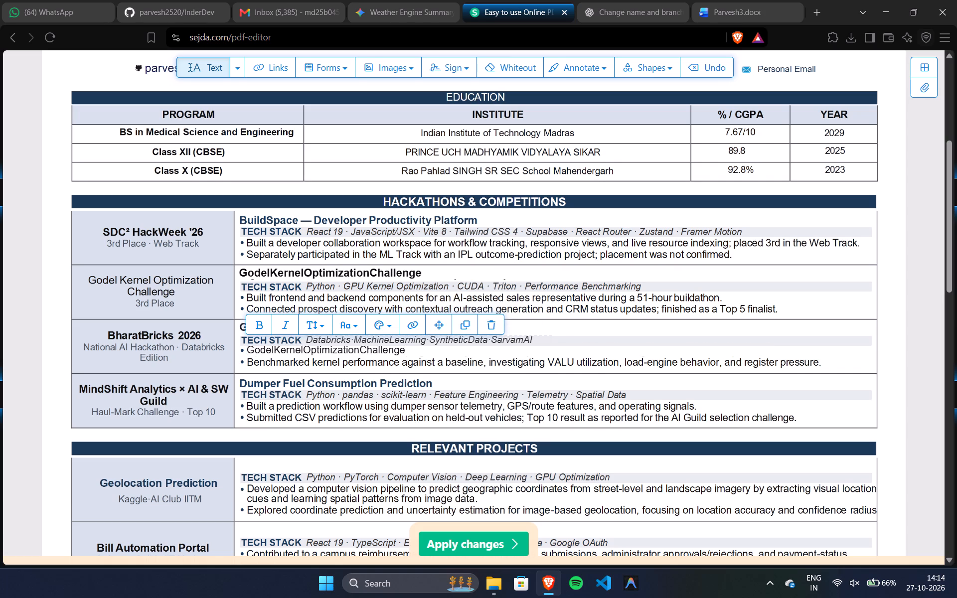
key(ctrl+z)
key(ctrl+c)
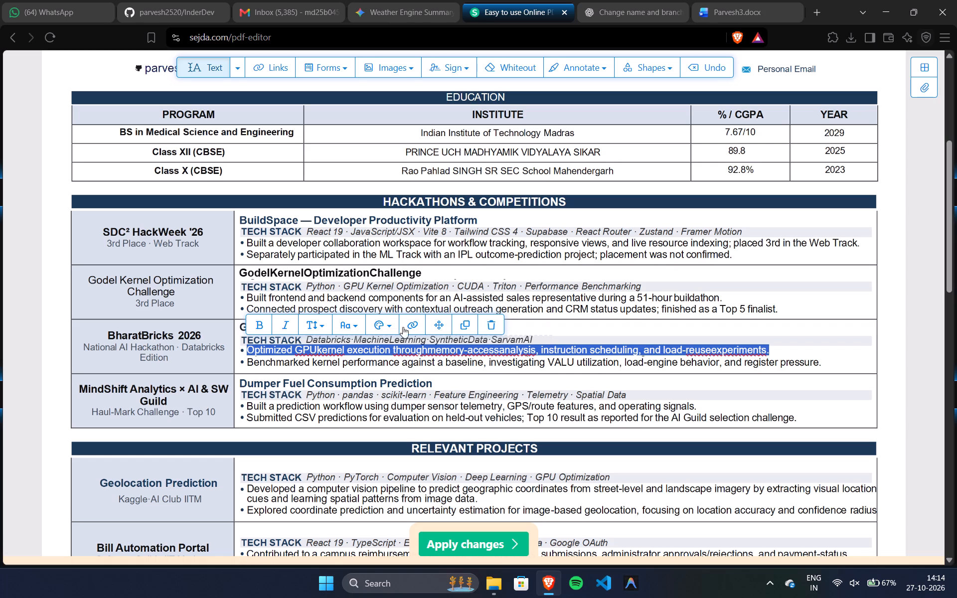
click(364, 296)
key(ctrl+a)
key(ctrl+v)
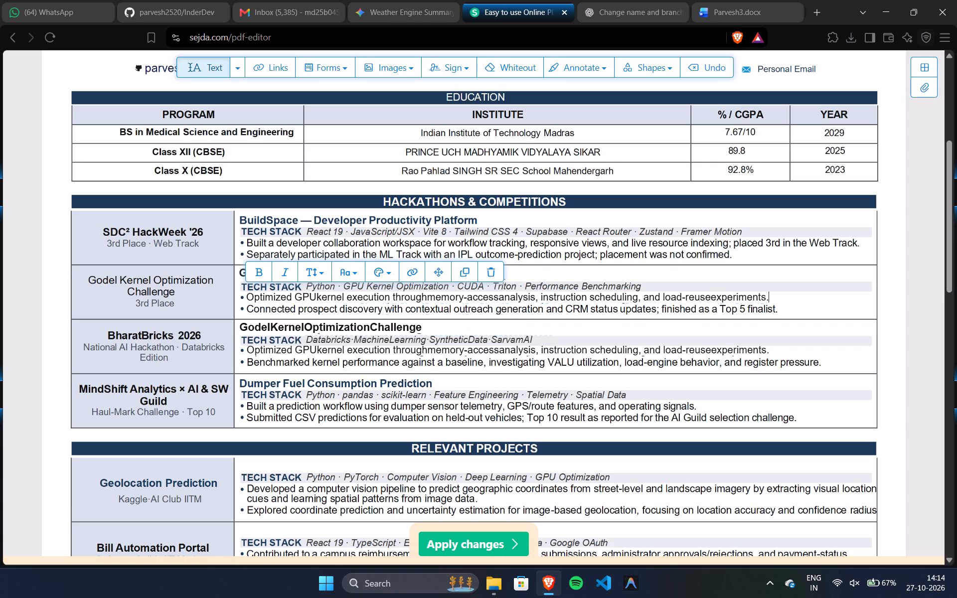
Replace the Godel Kernel row's second bullet with the "Benchmarked kernel performance" bullet copied from the BharatBricks row.
click(338, 361)
key(ctrl+a)
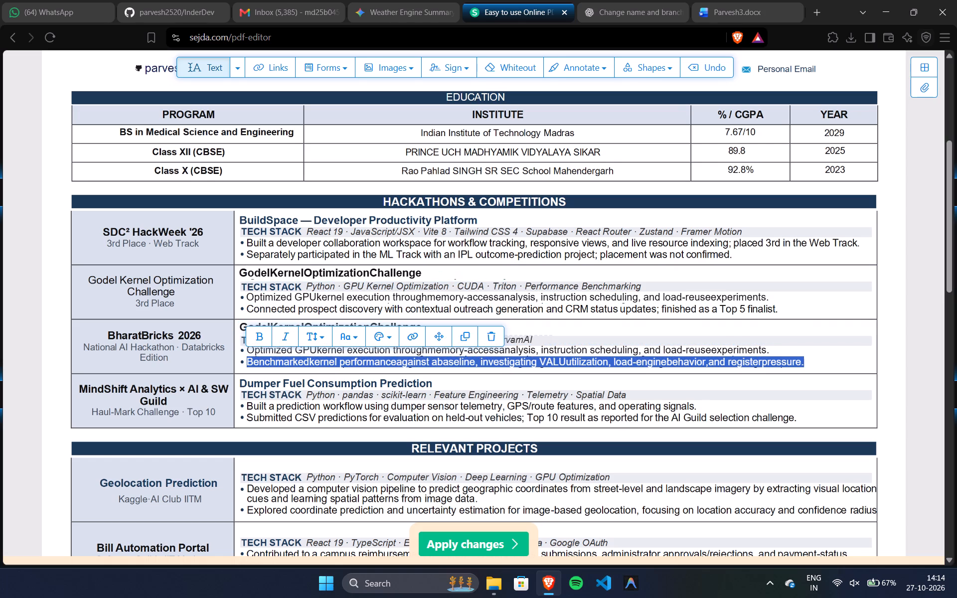
key(ctrl+c)
click(342, 307)
key(ctrl+a)
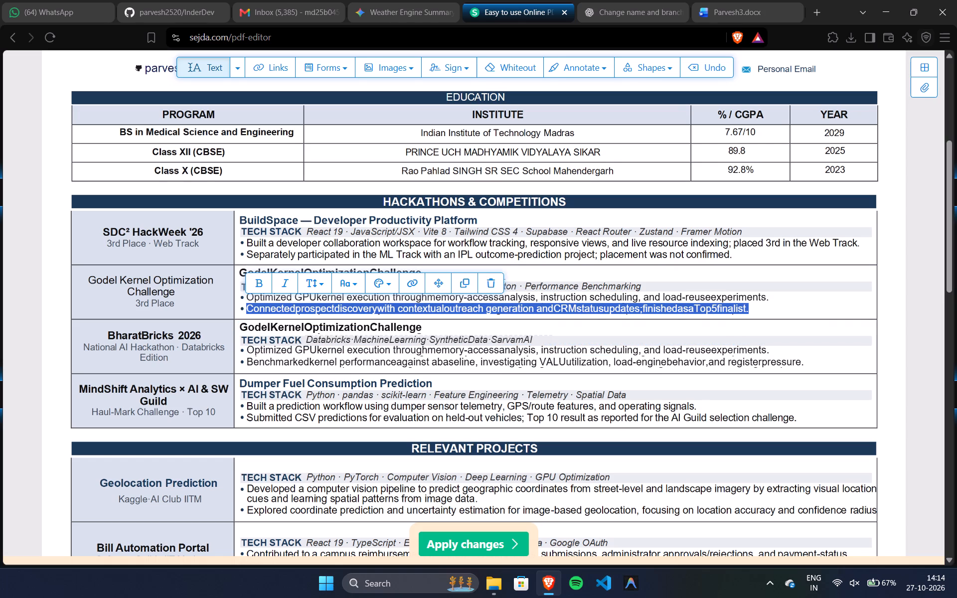
key(ctrl+v)
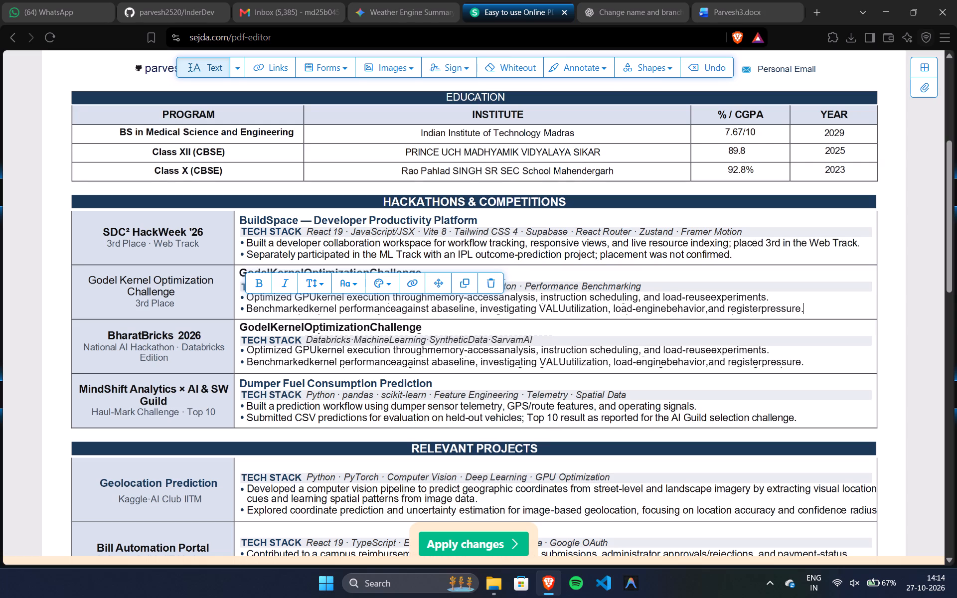
click(899, 322)
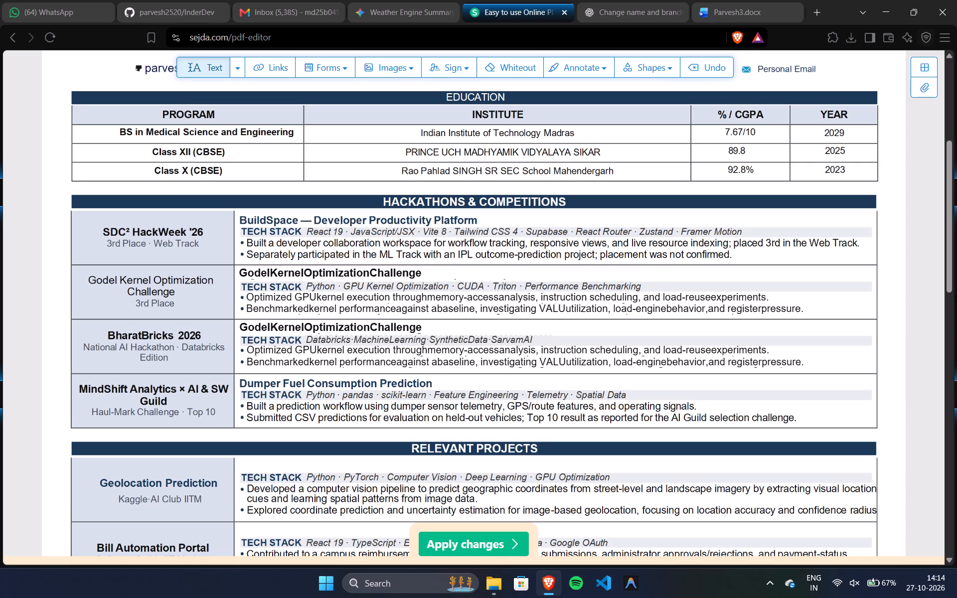
Insert the missing spaces in the Godel Kernel row's second bullet so it starts "Benchmarked kernel performance against a baseline".
click(299, 312)
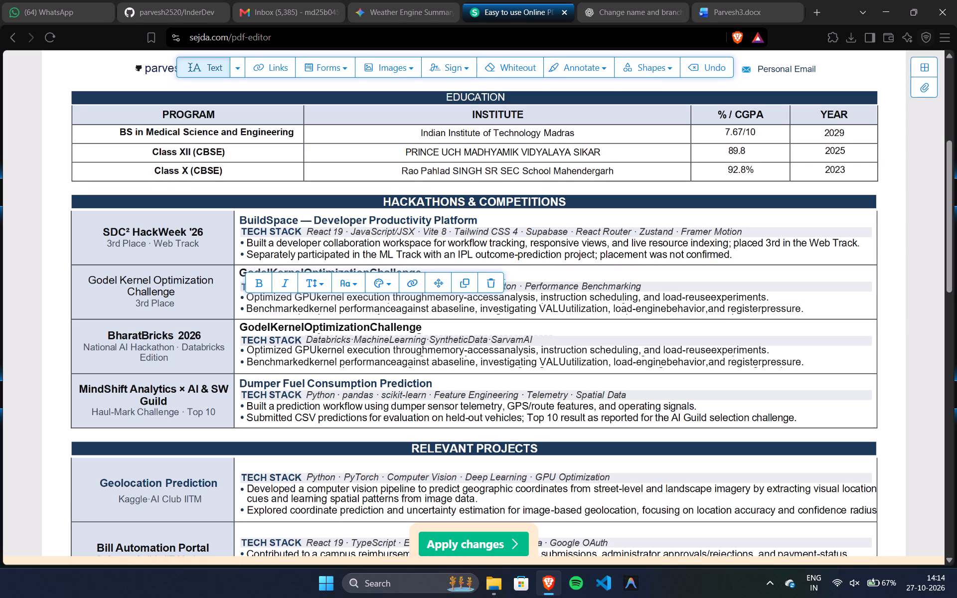
click(291, 308)
key(space)
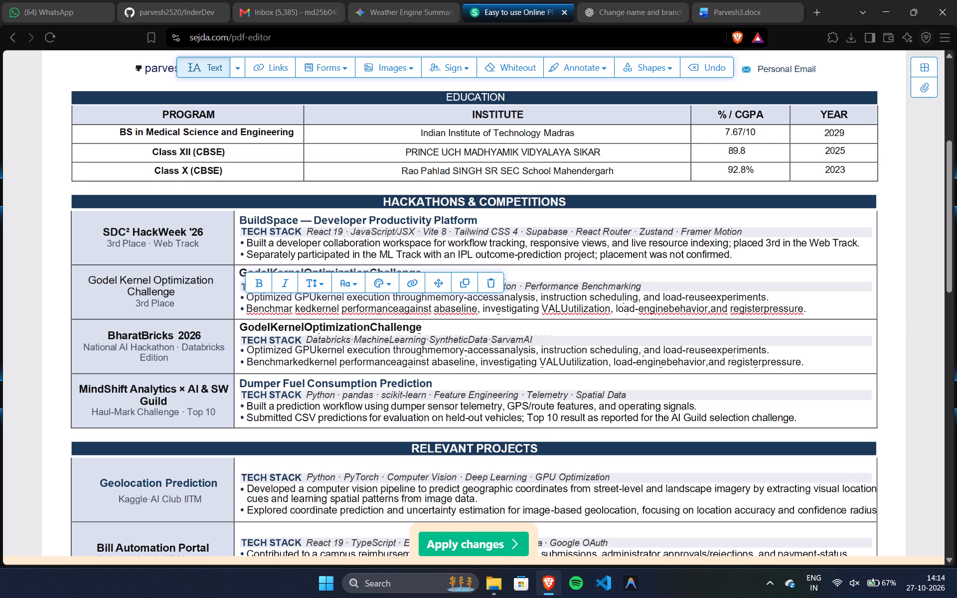
key(BackSpace)
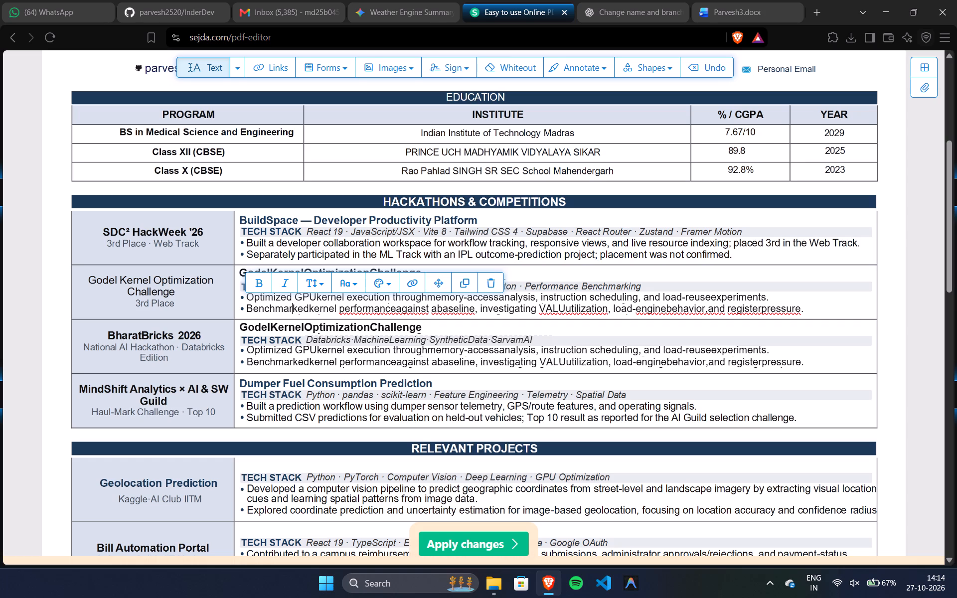
key(Right)
key(Right)
key(Right)
key(space)
key(Right)
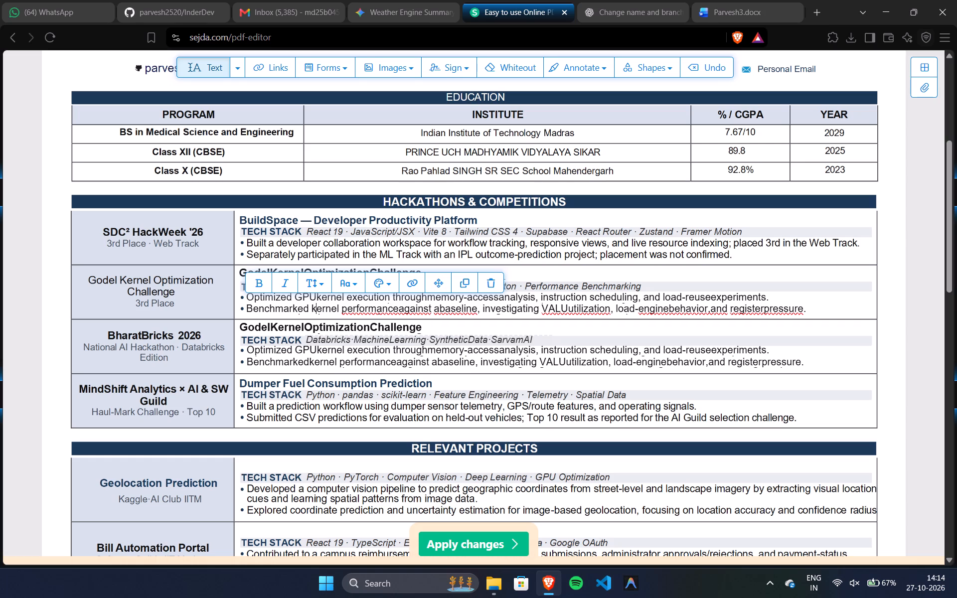
key(Right)
key(Right)
key(Right)
key(Right)
key(Right)
key(Right)
key(Right)
key(Right)
key(Right)
key(Right)
key(Right)
key(Right)
key(Right)
key(Right)
key(Right)
key(Right)
key(Right)
key(Right)
key(Left)
key(space)
key(Right)
key(Right)
key(Right)
key(Right)
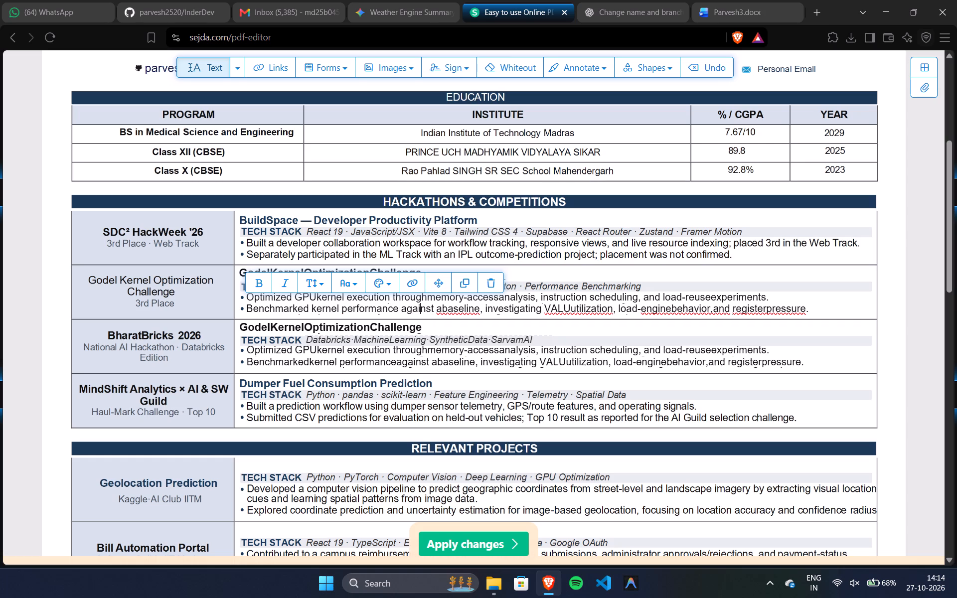
key(Right)
key(Right)
key(Right)
key(Right)
key(Right)
key(space)
Insert the missing spaces in the rest of that bullet, giving "VALU utilization" and "load-engine behavior".
key(Right)
key(Right)
key(Right)
key(Right)
key(Right)
key(Right)
key(Right)
key(Right)
key(Right)
key(Right)
key(Right)
key(Right)
key(Right)
key(Right)
key(Right)
key(Right)
key(Right)
key(Right)
key(Right)
key(Right)
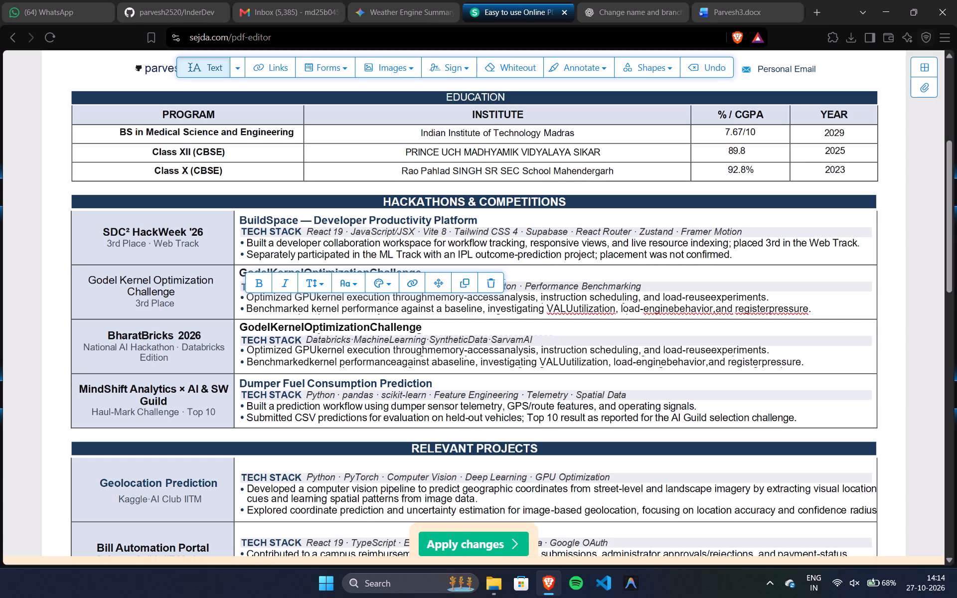
key(Right)
key(Right)
key(Right)
key(space)
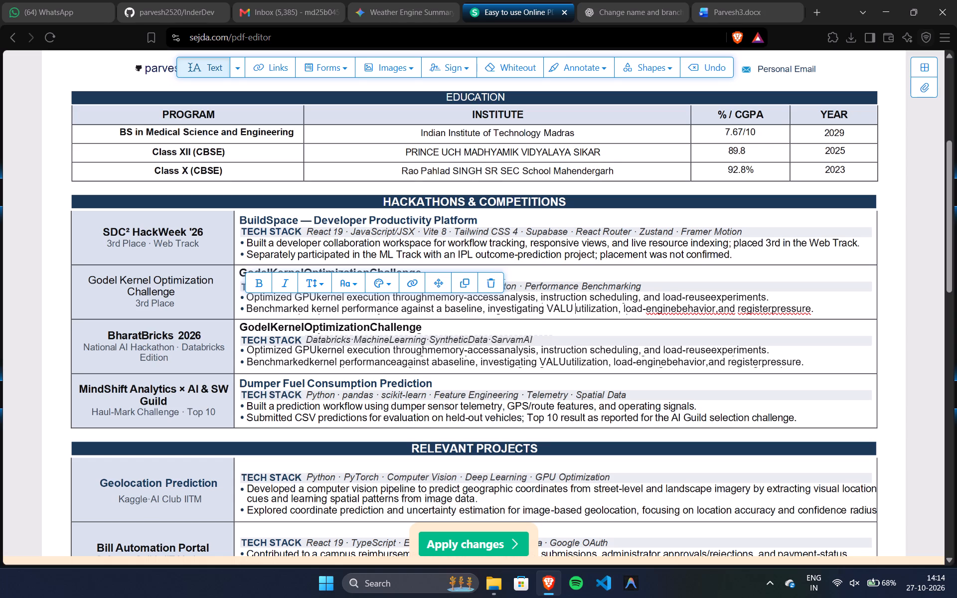
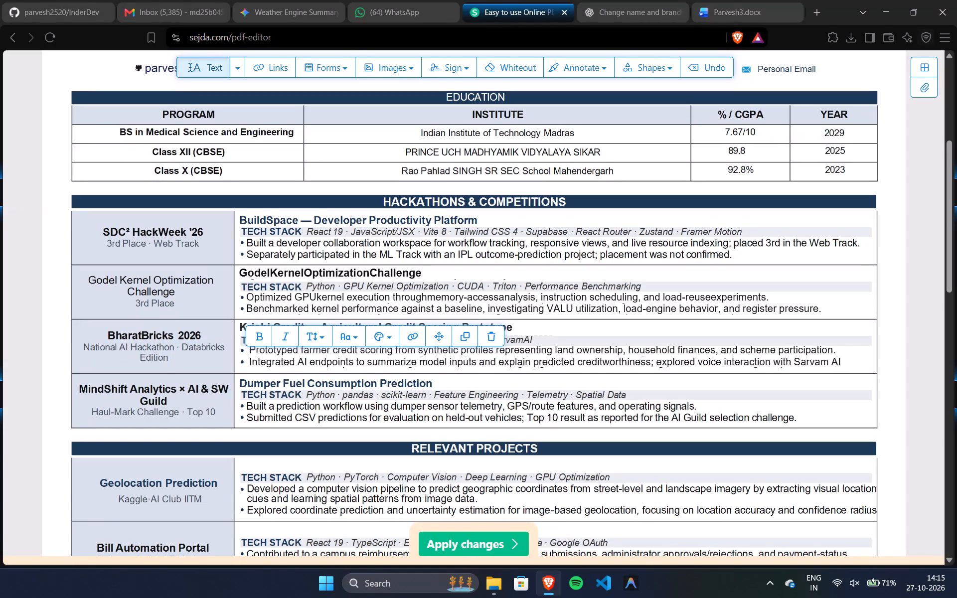
Add a period after "Sarvam AI" at the end of the BharatBricks row's second bullet.
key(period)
click(924, 350)
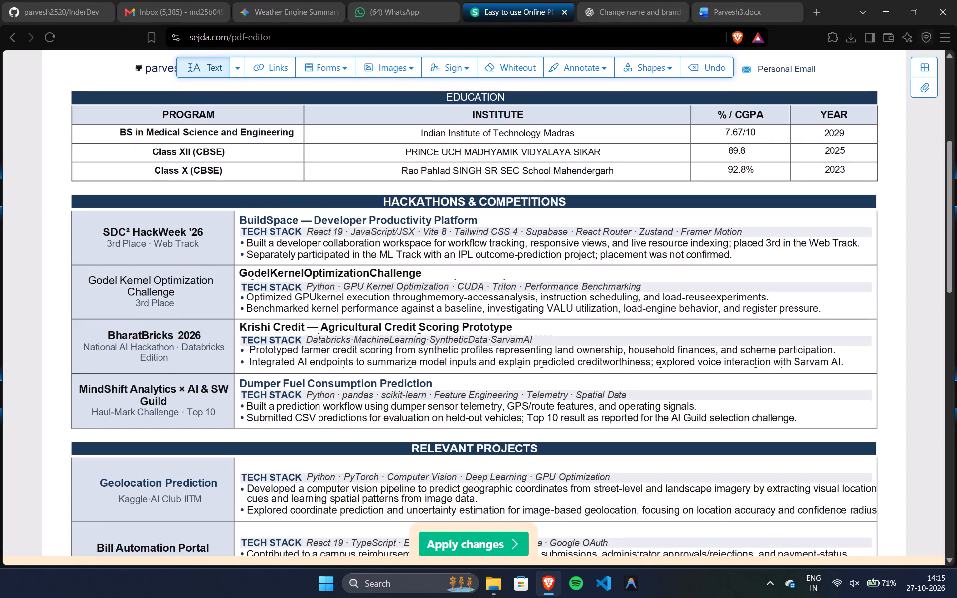
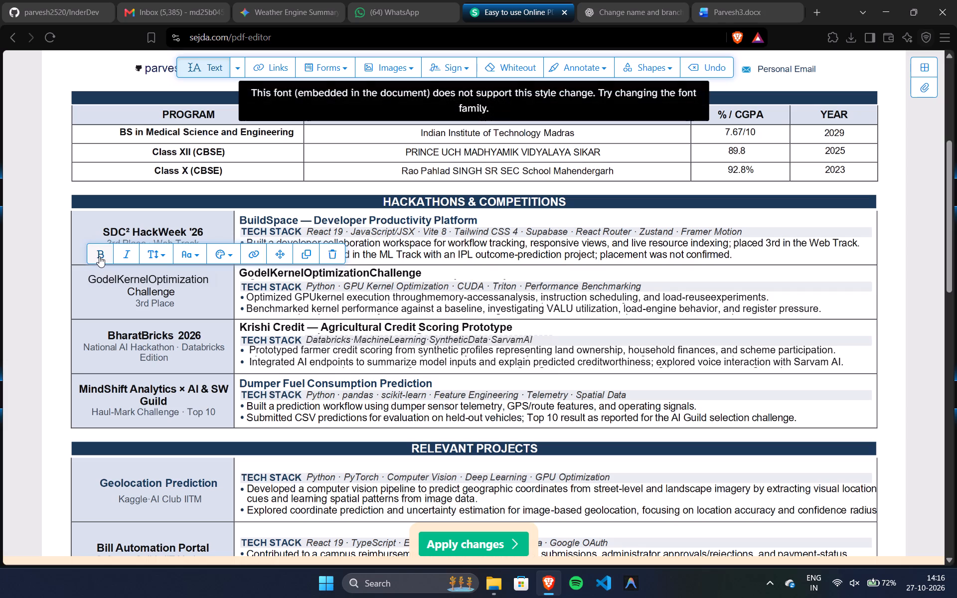
Duplicate the "BharatBricks 2026" label and move the copy into the Godel Kernel row's label cell.
click(174, 336)
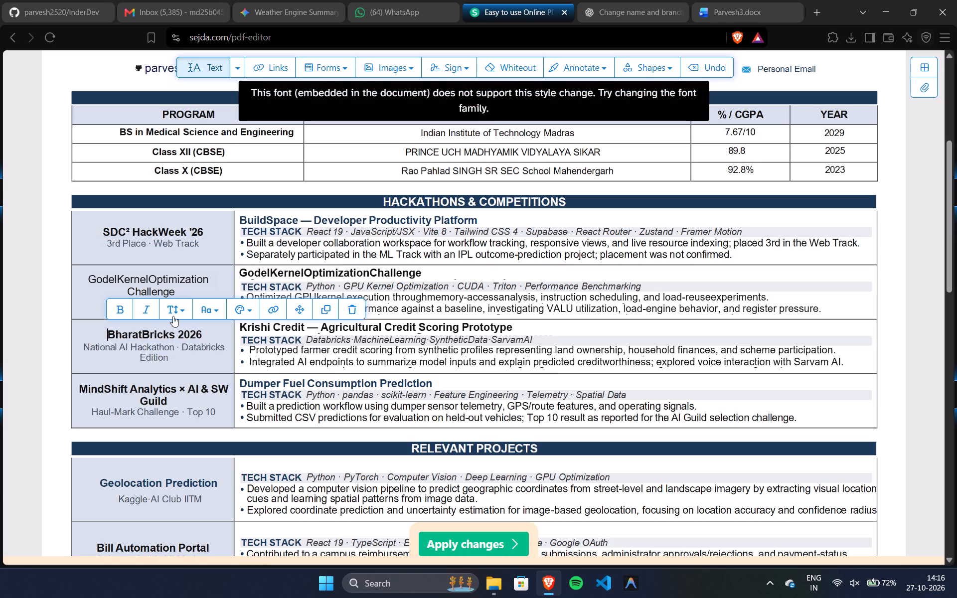
click(157, 280)
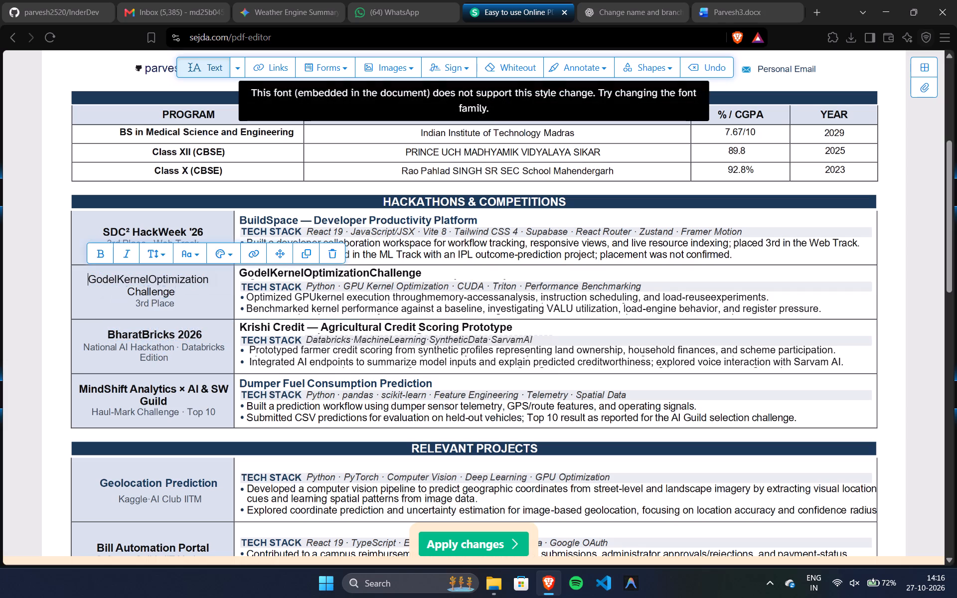
click(173, 291)
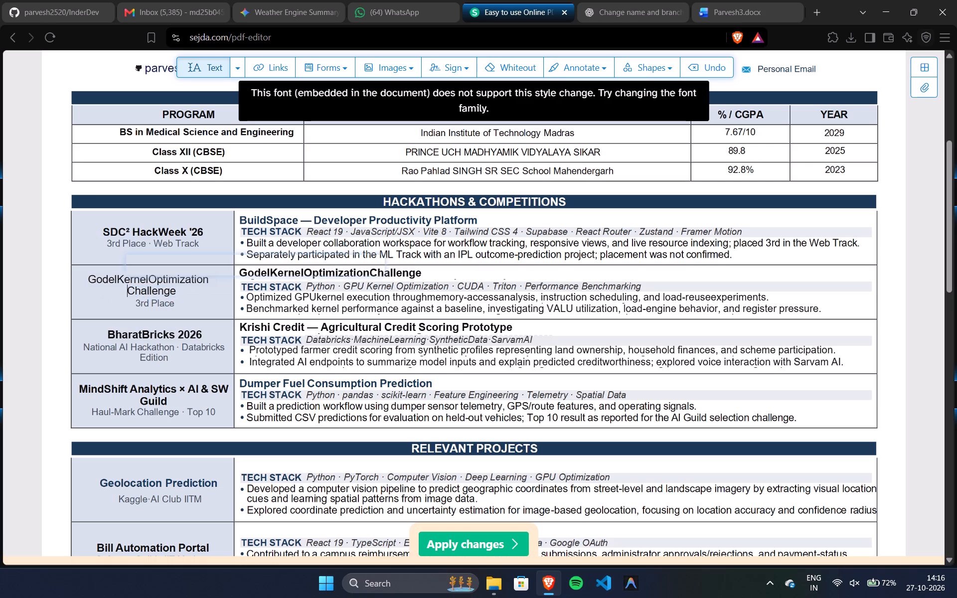
click(173, 291)
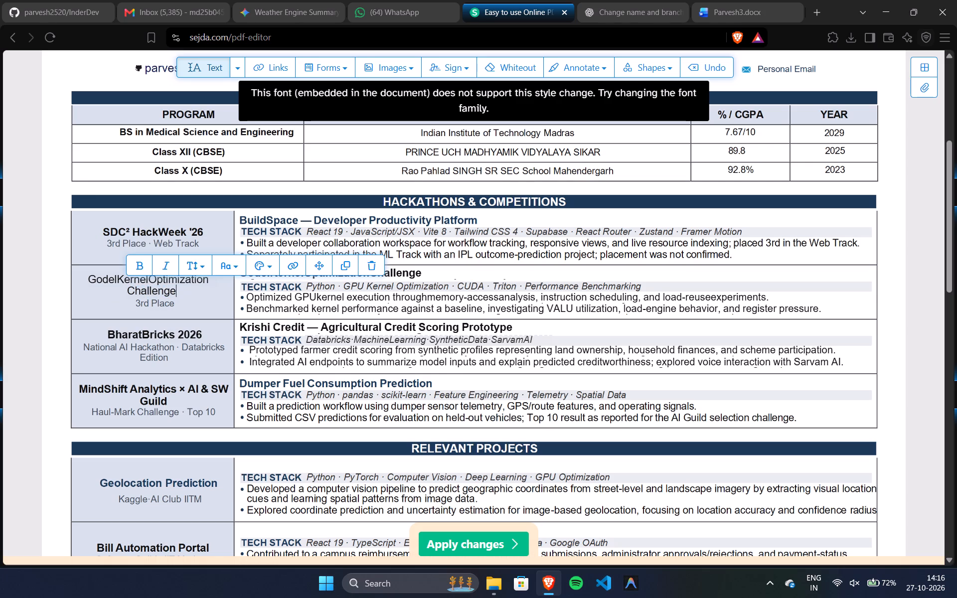
click(199, 336)
click(199, 333)
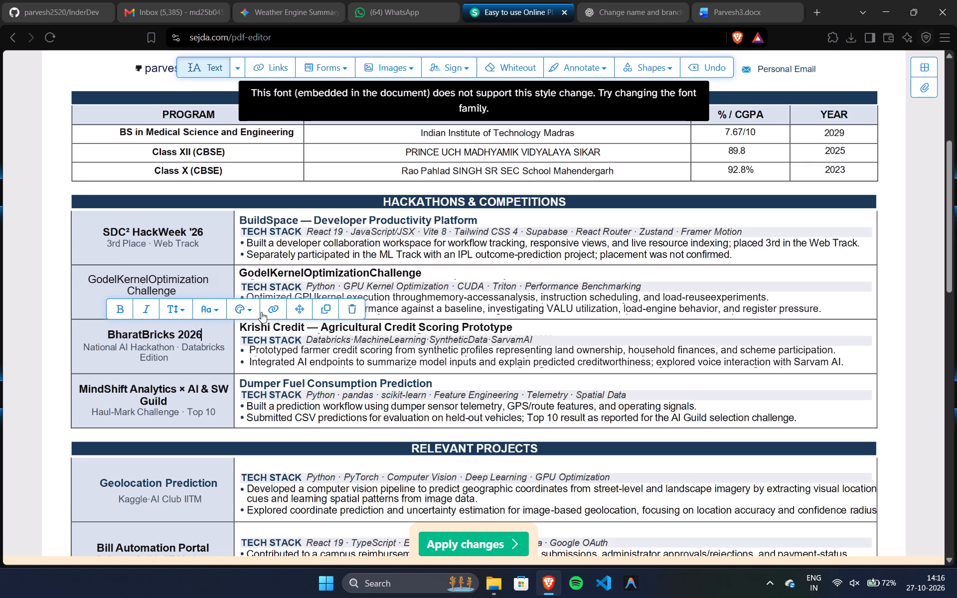
click(330, 307)
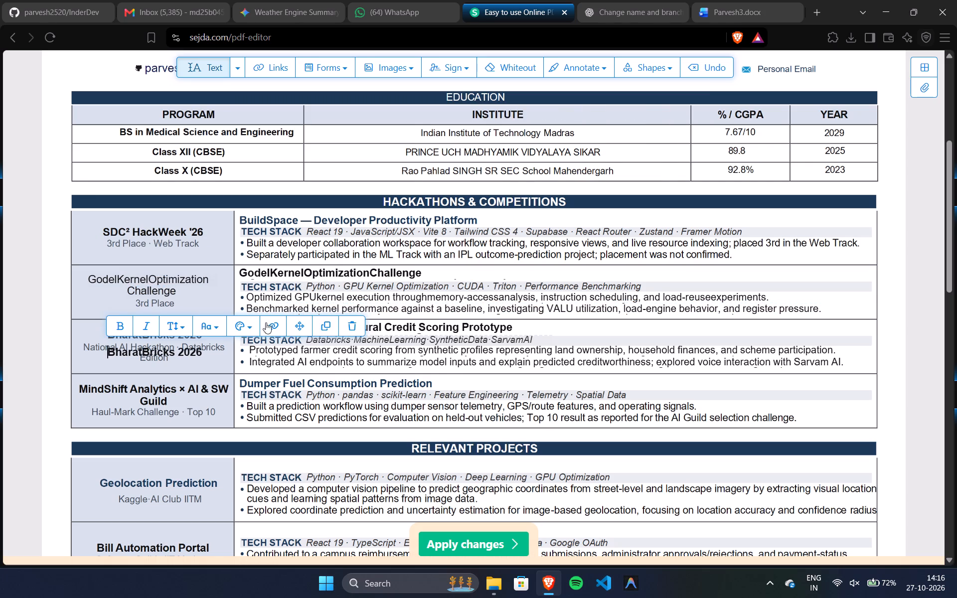
click(114, 363)
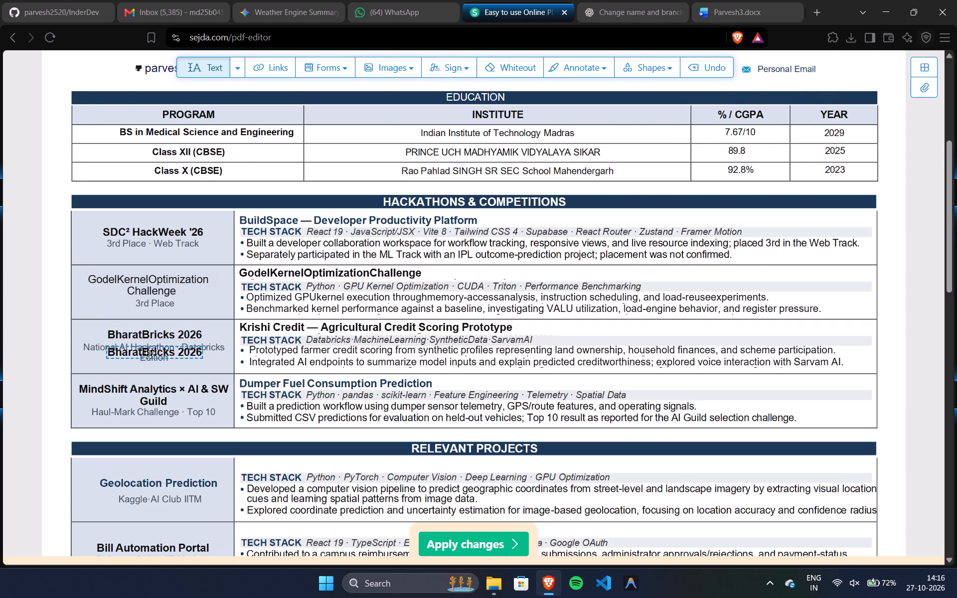
drag(150, 353, 131, 303)
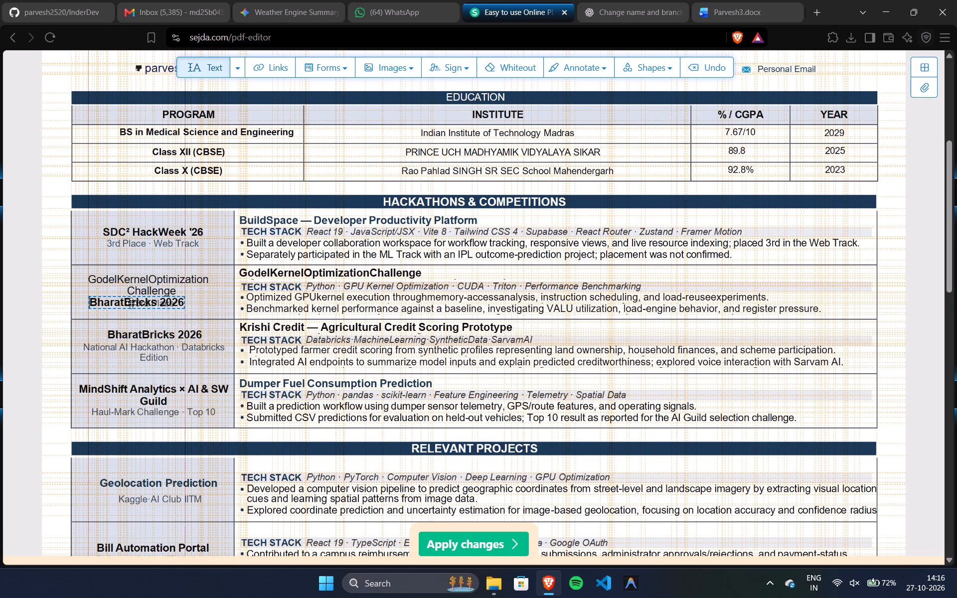
drag(131, 303, 130, 303)
Delete both lines of the old "GodelKernelOptimization Challenge" label and put the bold "BharatBricks 2026" copy in their place.
click(203, 291)
click(154, 292)
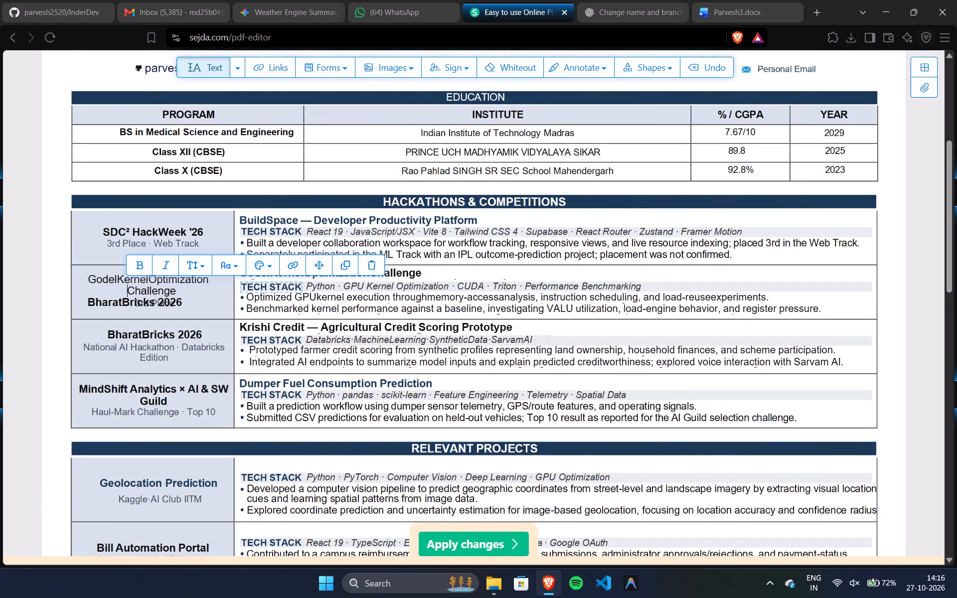
click(377, 268)
click(155, 281)
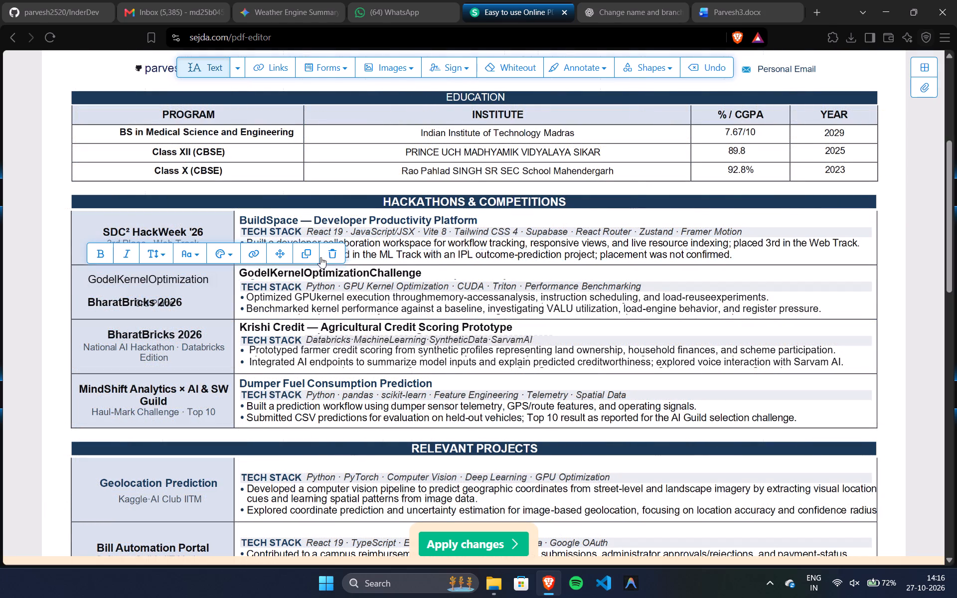
click(327, 255)
drag(117, 303, 137, 287)
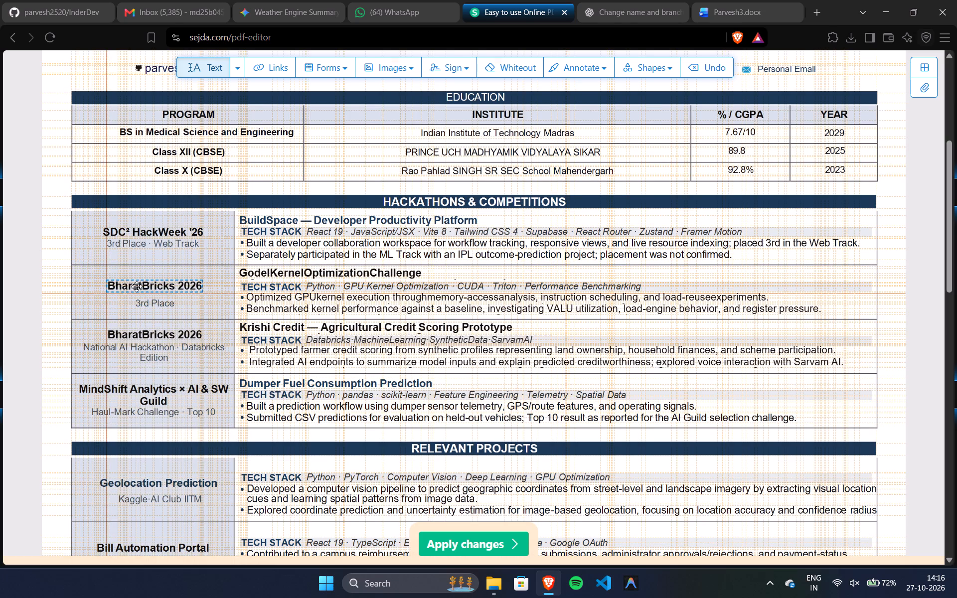
drag(137, 287, 136, 287)
click(198, 285)
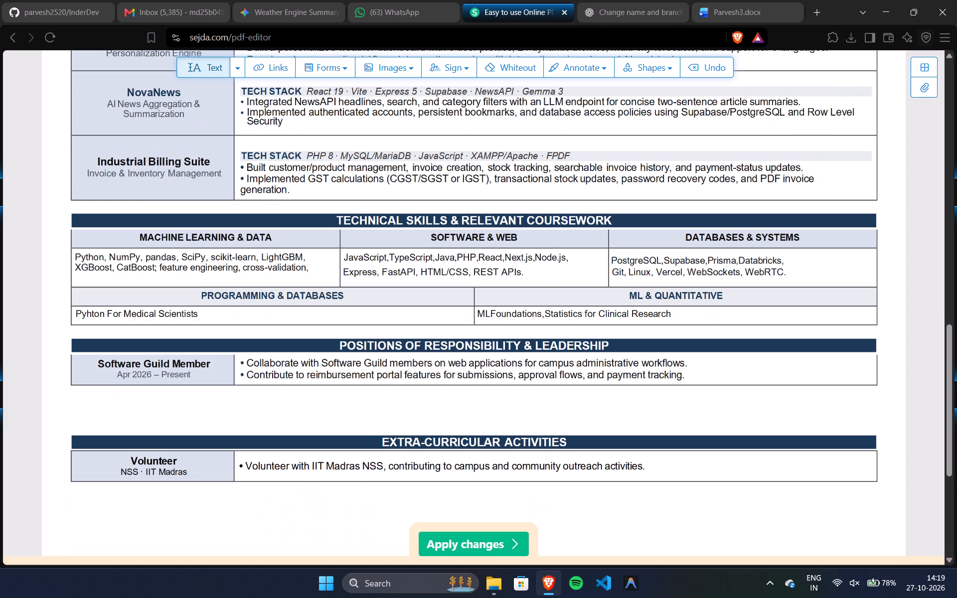
scroll(833, 516, down, 4)
scroll(671, 427, up, 10)
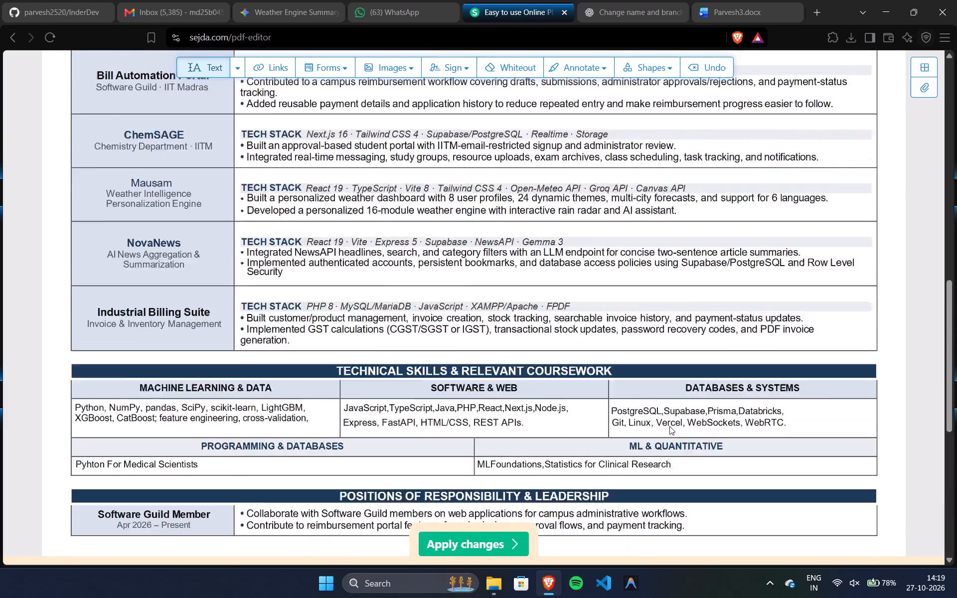
scroll(669, 426, up, 5)
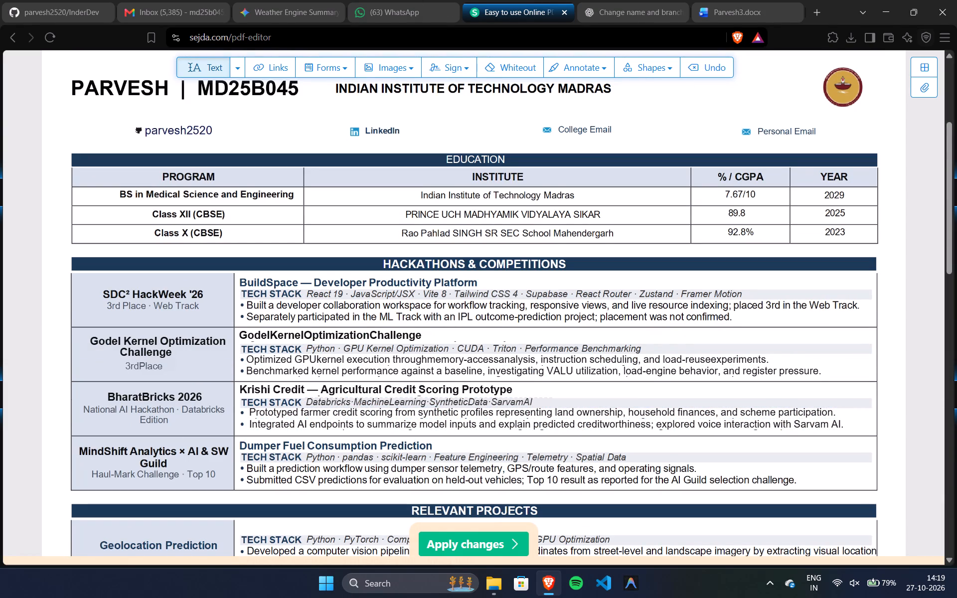
click(743, 212)
click(744, 212)
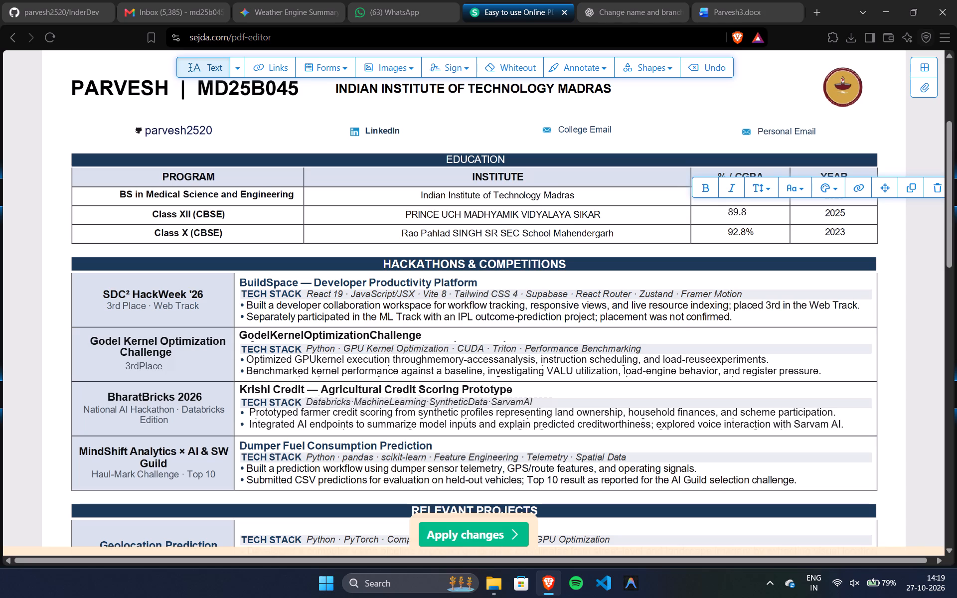
key(shift+percent)
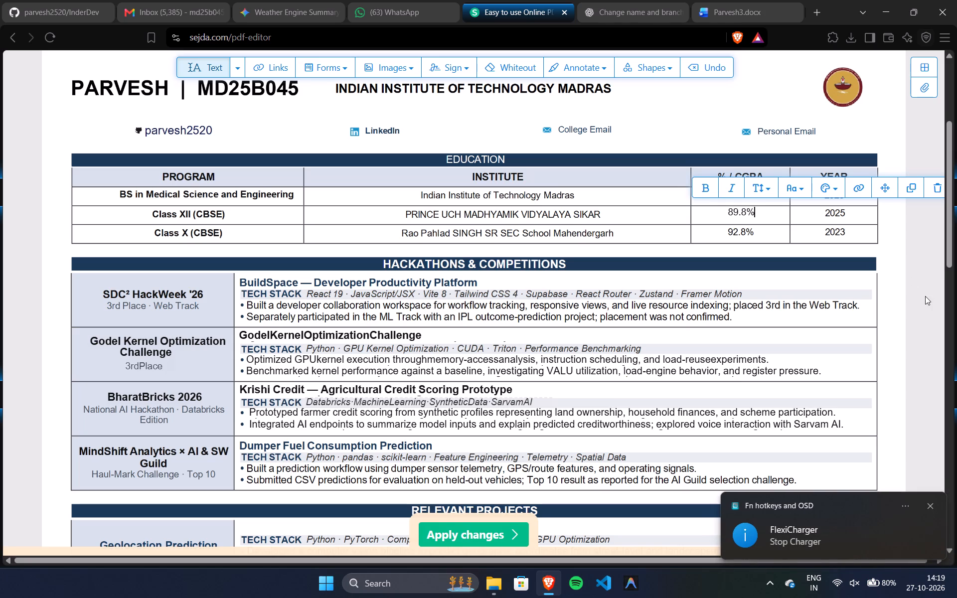
click(925, 296)
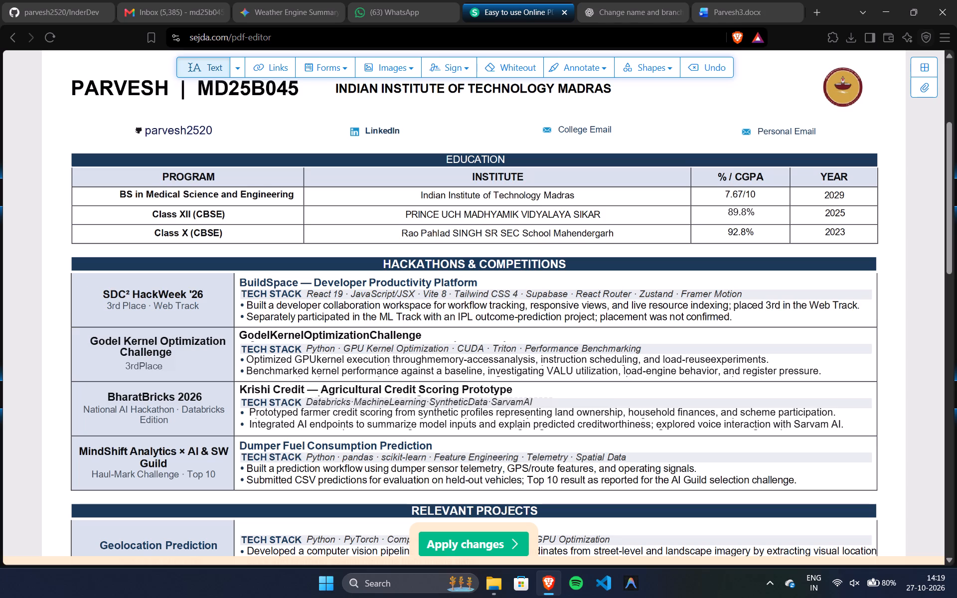
Duplicate the bold "ChemSAGE" title in the Relevant Projects table.
scroll(171, 476, down, 2)
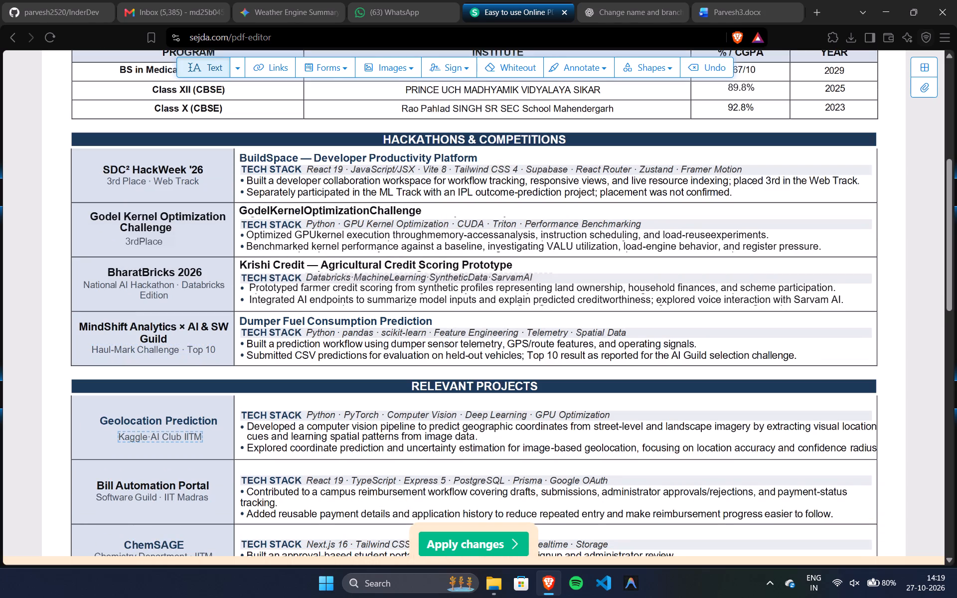
scroll(159, 394, down, 3)
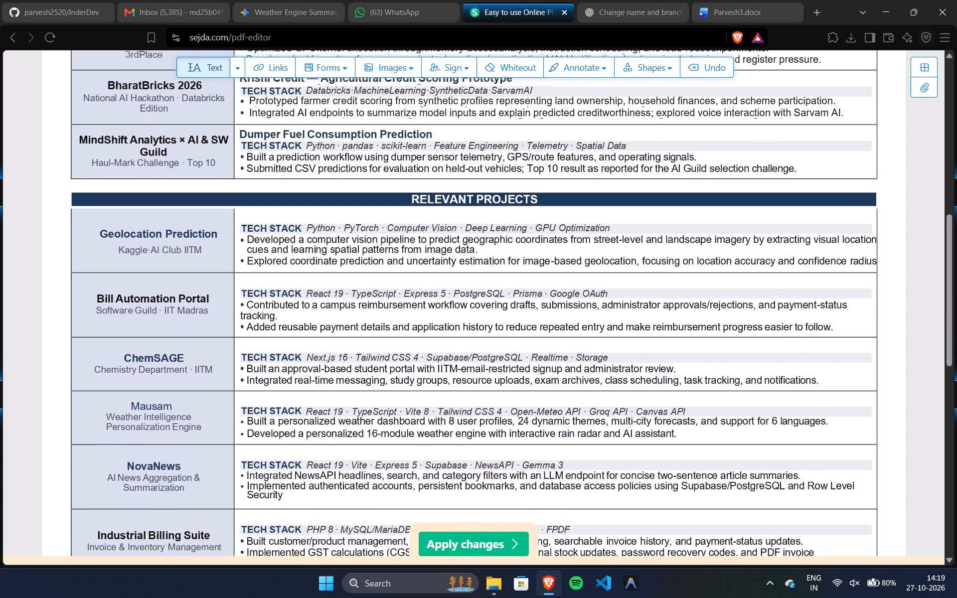
scroll(158, 396, down, 2)
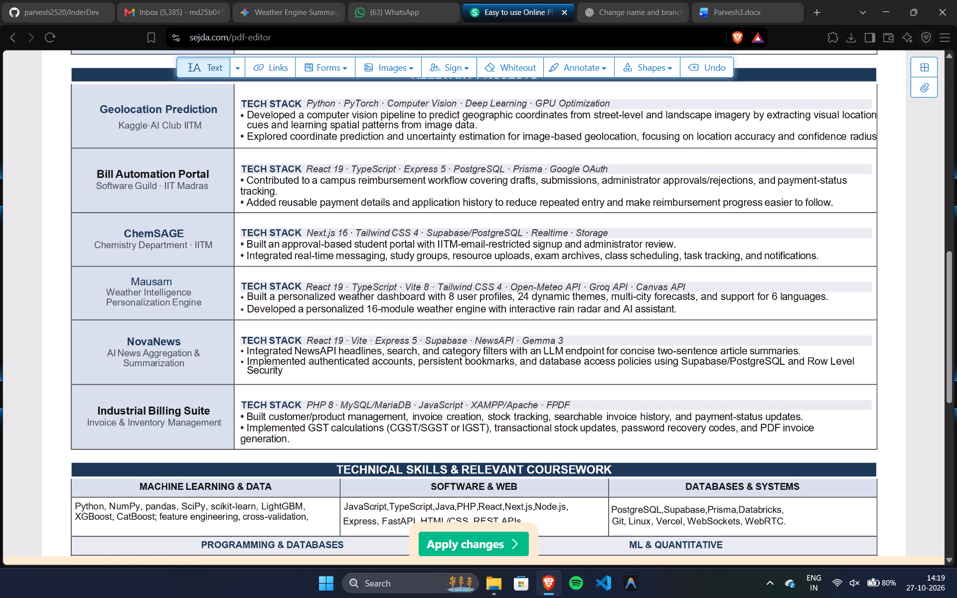
click(160, 231)
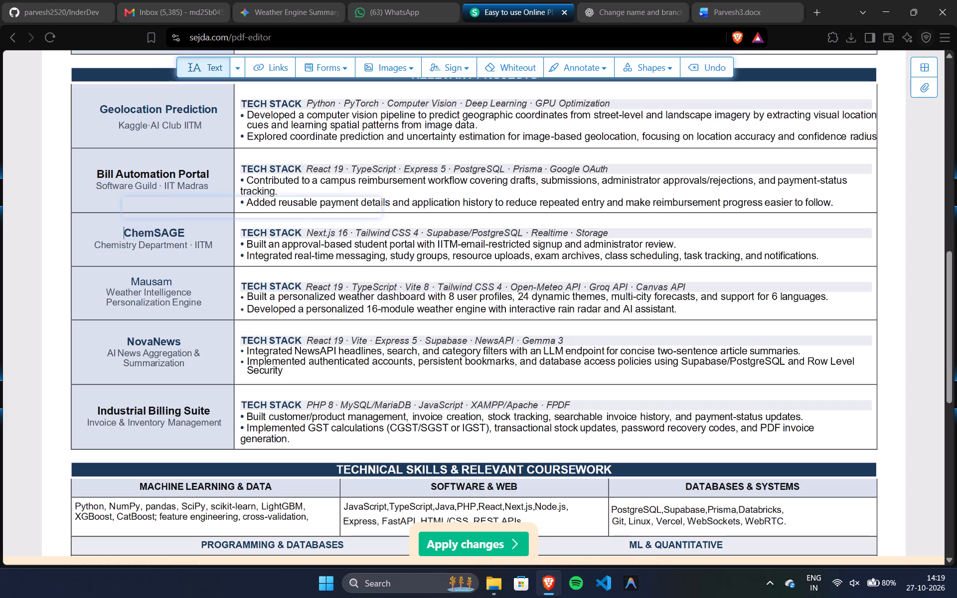
click(341, 208)
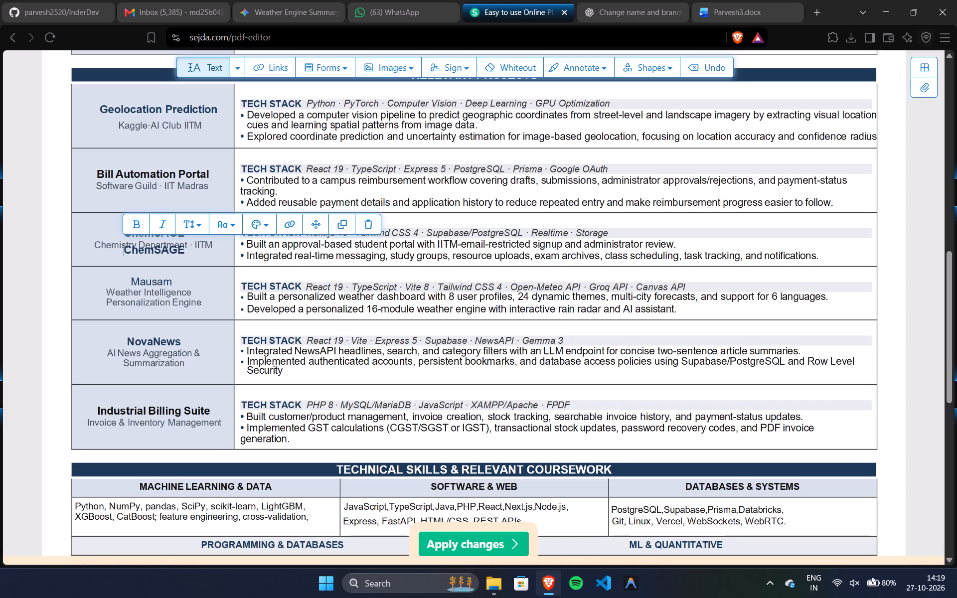
click(91, 266)
Delete the non-bold "Mausam" title in the Relevant Projects table.
click(151, 281)
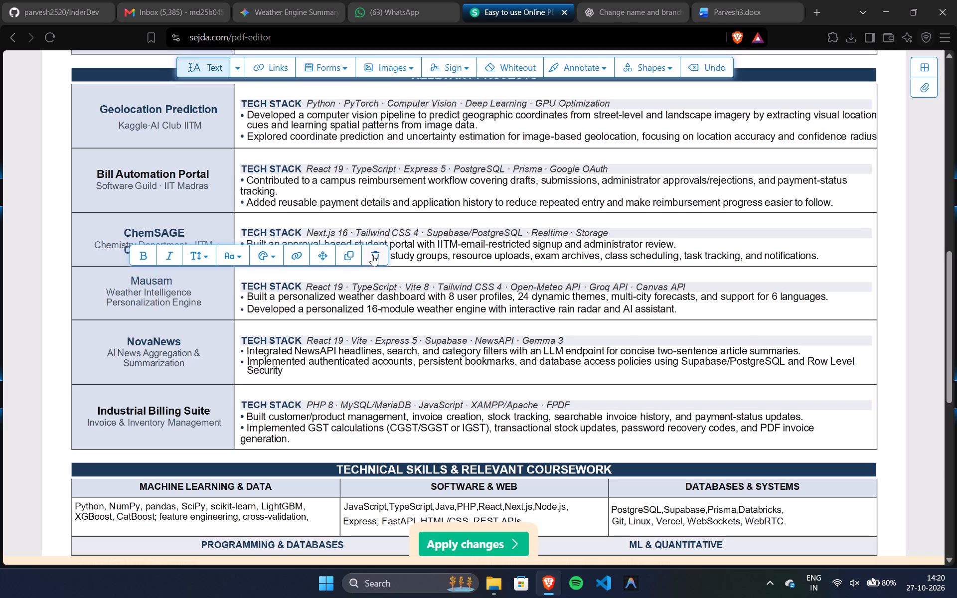
click(372, 255)
Move the duplicated "ChemSAGE" title into the weather project's row, change its text to "Mausam" and centre it above the subtitle.
drag(165, 251, 161, 282)
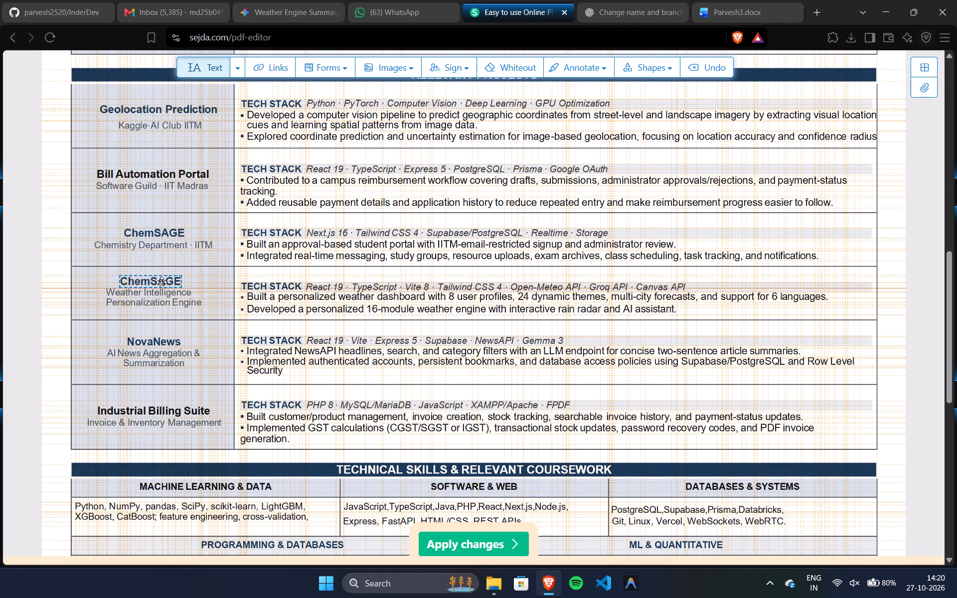
drag(161, 282, 161, 281)
double_click(177, 278)
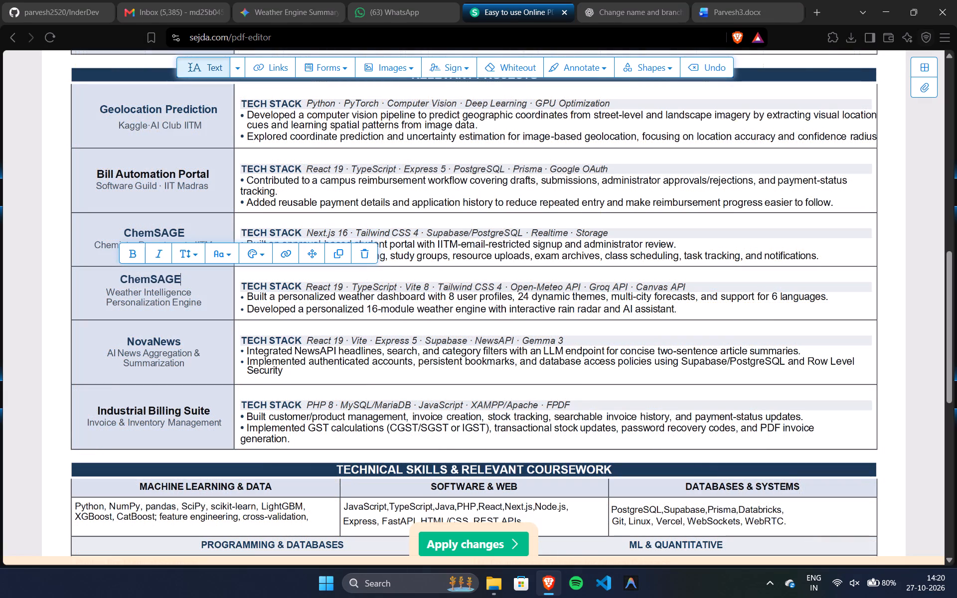
key(ctrl+a)
key(ctrl+BackSpace)
text(Ma)
text(usa)
key(m)
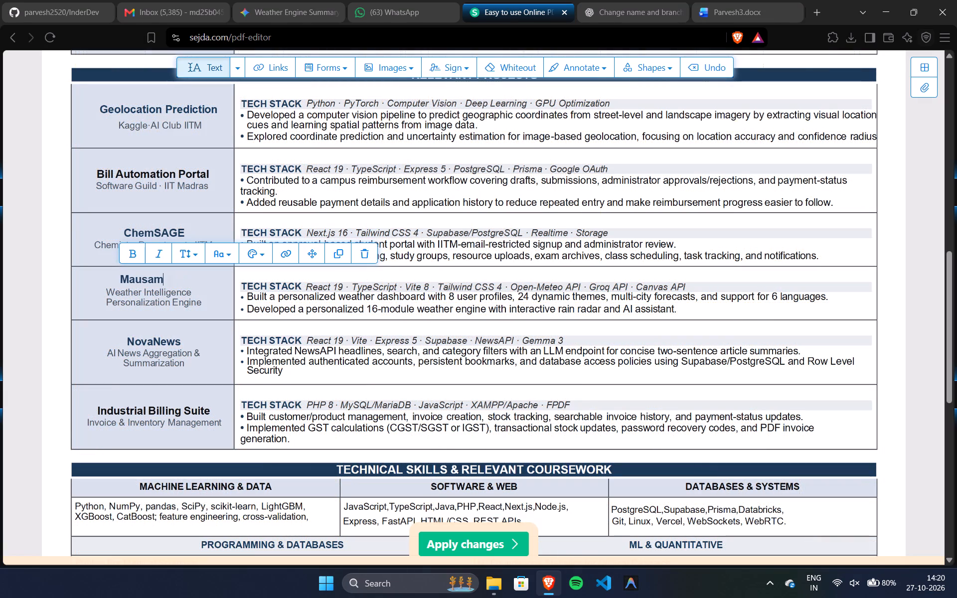
click(17, 317)
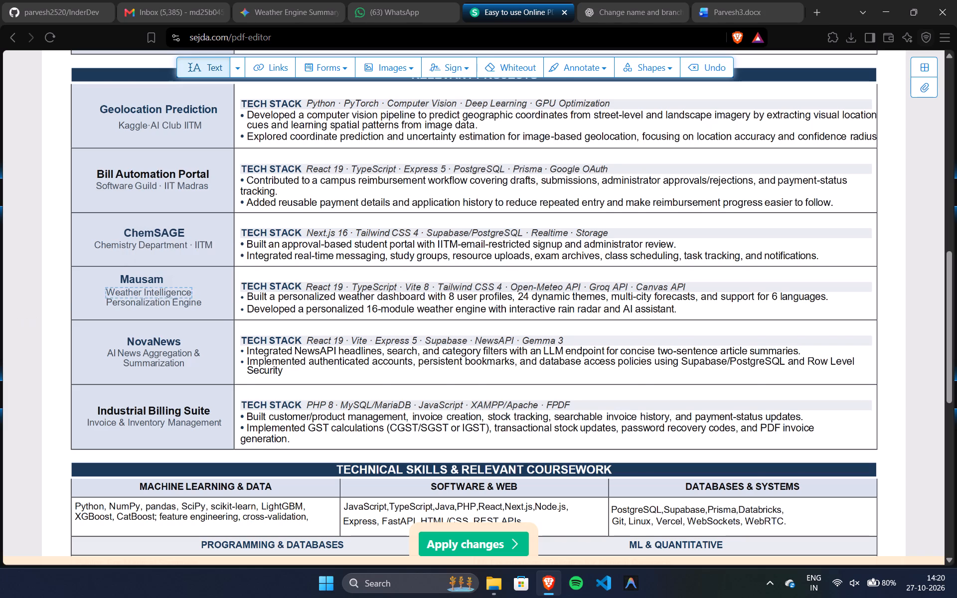
drag(136, 281, 145, 282)
click(26, 286)
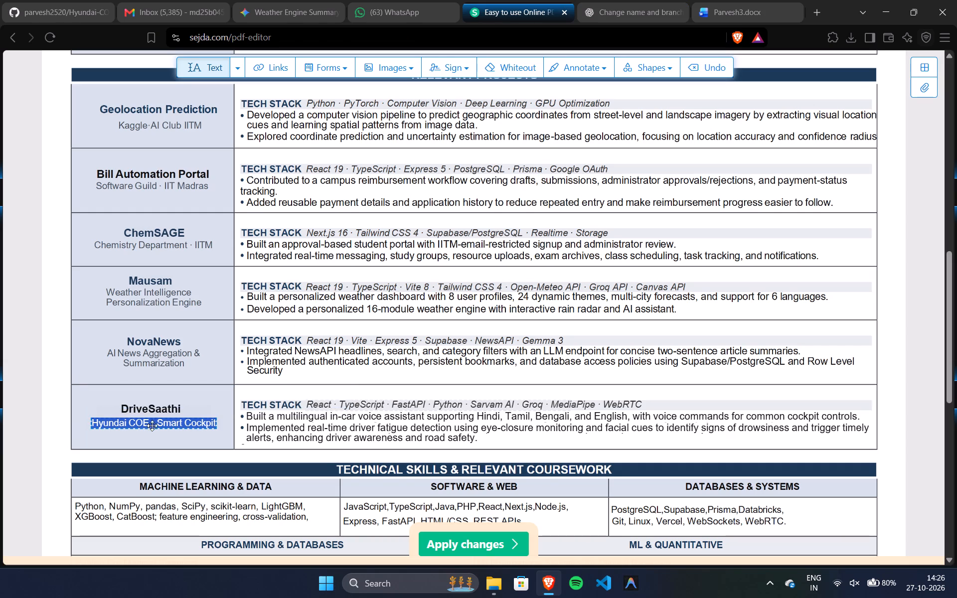
click(152, 425)
click(152, 425)
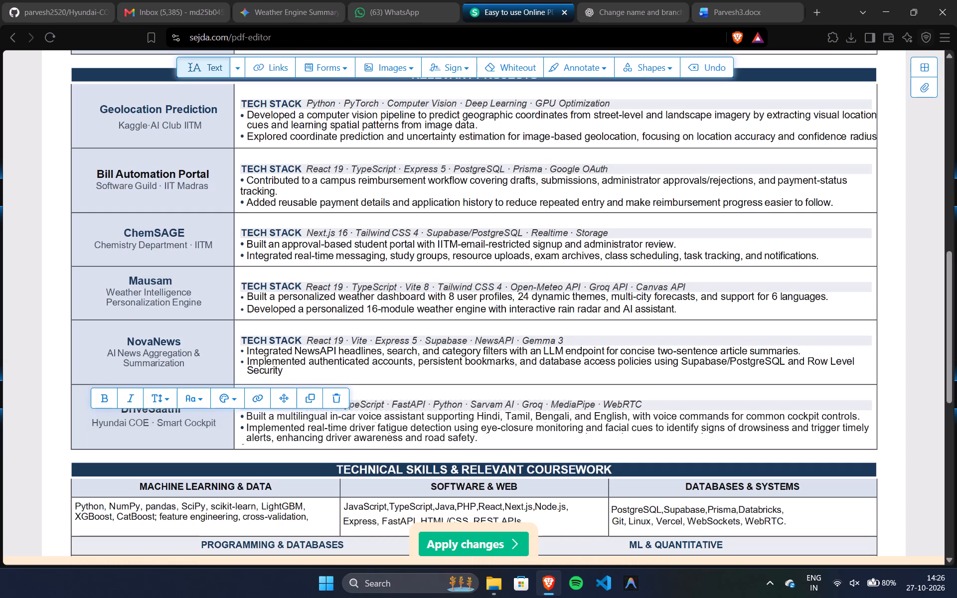
key(BackSpace)
key(BackSpace)
key(BackSpace)
key(BackSpace)
key(BackSpace)
key(BackSpace)
key(BackSpace)
key(BackSpace)
key(BackSpace)
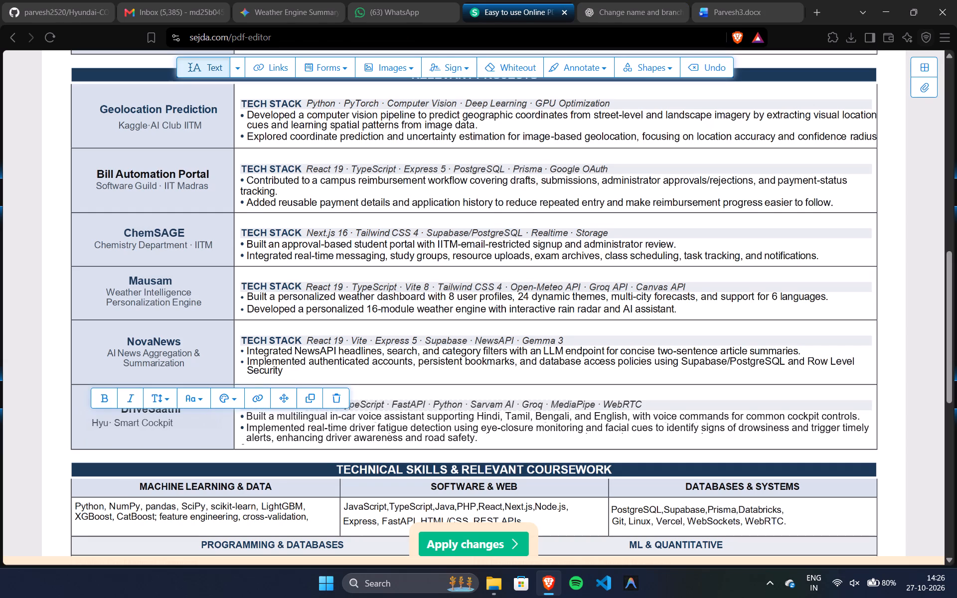
key(BackSpace)
key(BackSpace)
key(BackSpace)
key(ctrl+v)
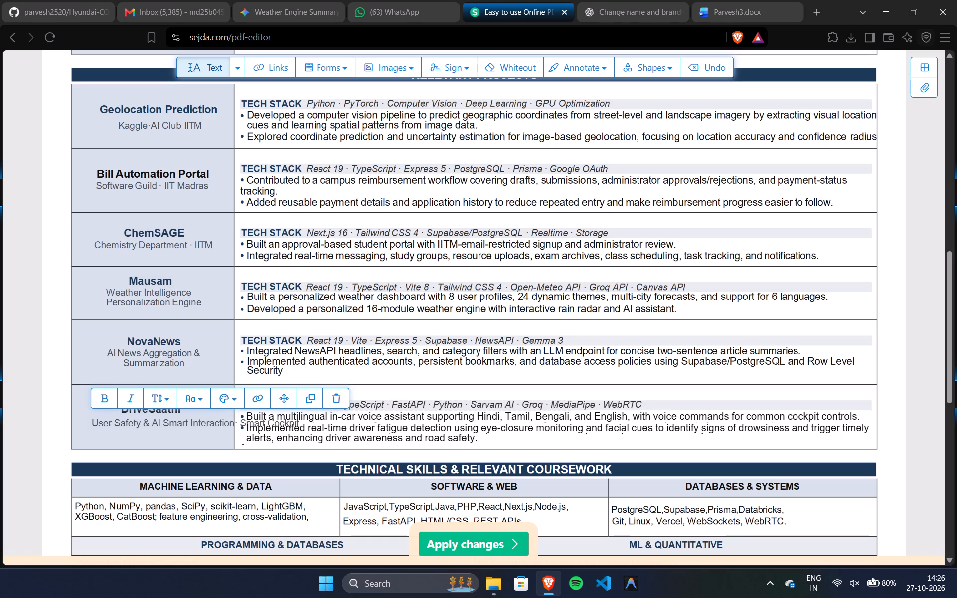
Shorten the DriveSaathi subtitle to "User Safety · Smart Cockpit" and centre it beneath its title.
click(235, 422)
key(BackSpace)
key(BackSpace)
key(BackSpace)
key(BackSpace)
key(BackSpace)
key(BackSpace)
key(BackSpace)
key(BackSpace)
key(BackSpace)
key(BackSpace)
key(BackSpace)
key(BackSpace)
key(BackSpace)
key(BackSpace)
key(BackSpace)
key(BackSpace)
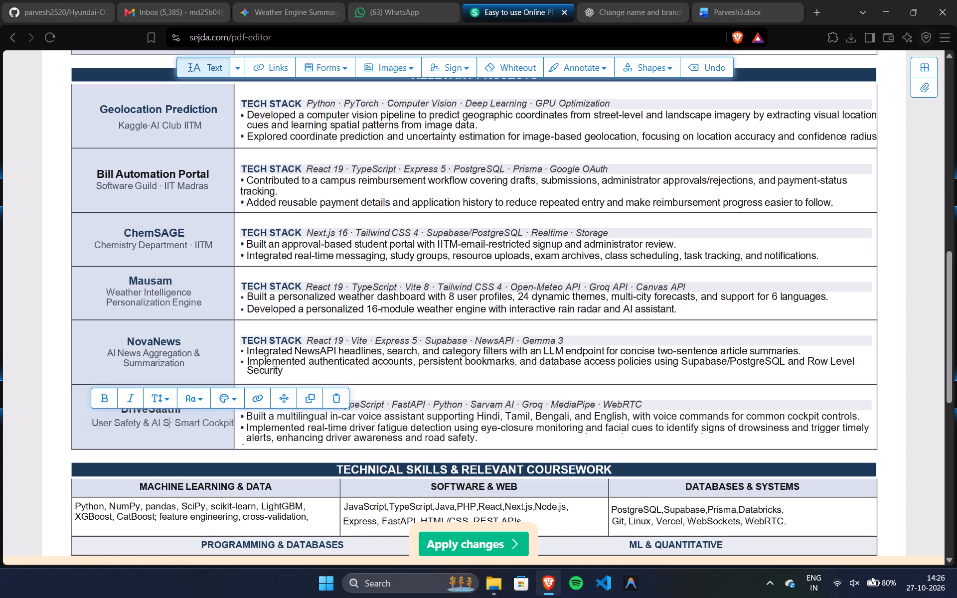
key(BackSpace)
key(BackSpace)
key(BackSpace)
key(BackSpace)
key(BackSpace)
key(BackSpace)
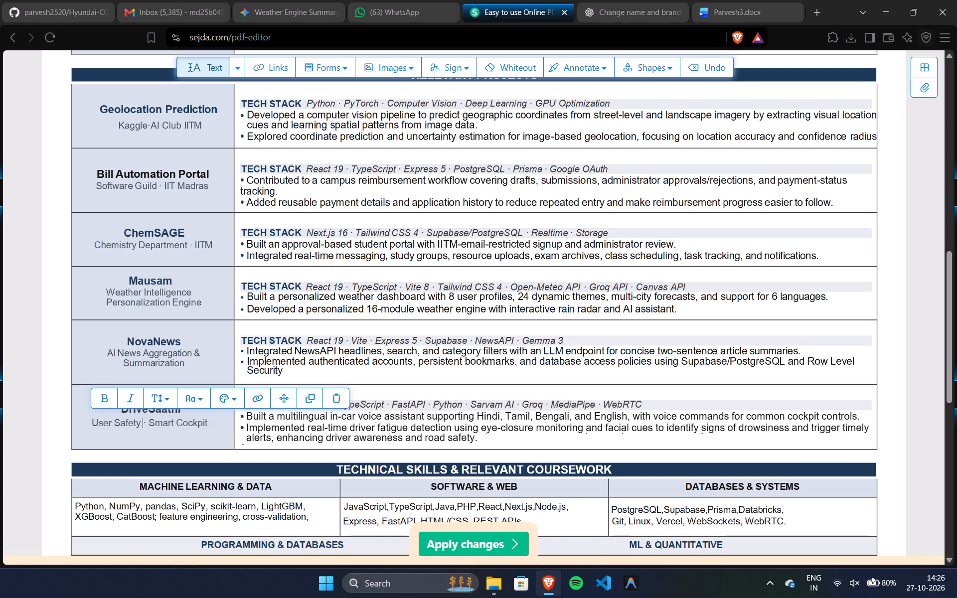
click(14, 426)
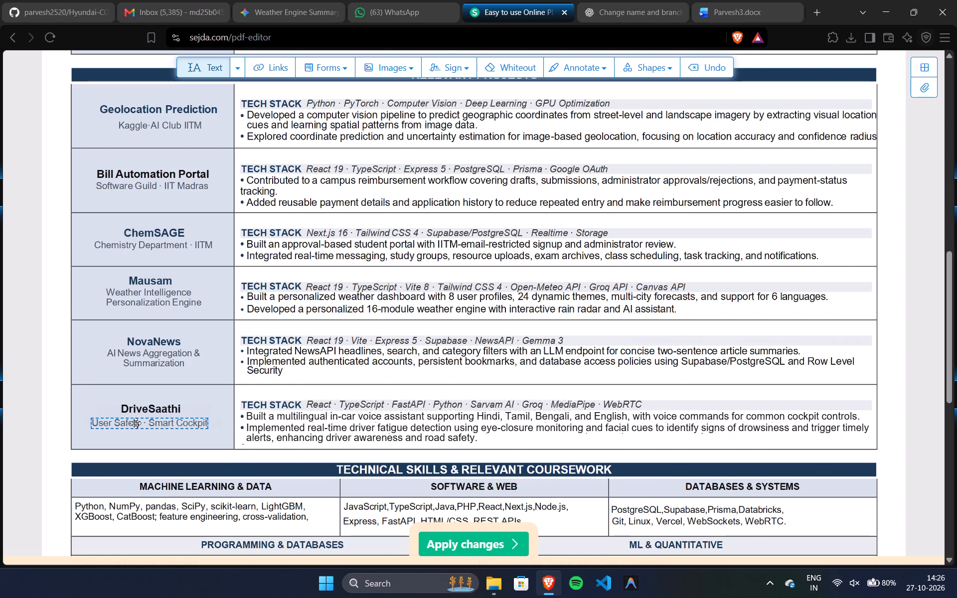
drag(136, 423, 144, 423)
click(34, 416)
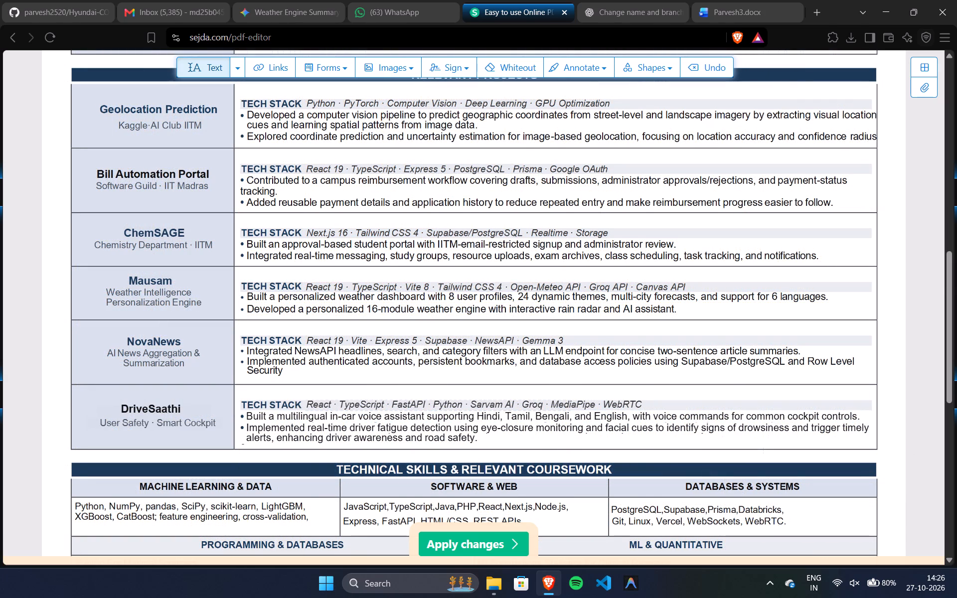
Review the résumé PDF and, with the Links tool active, examine the existing links on the contact line, hackathon entries and project titles.
scroll(896, 450, down, 3)
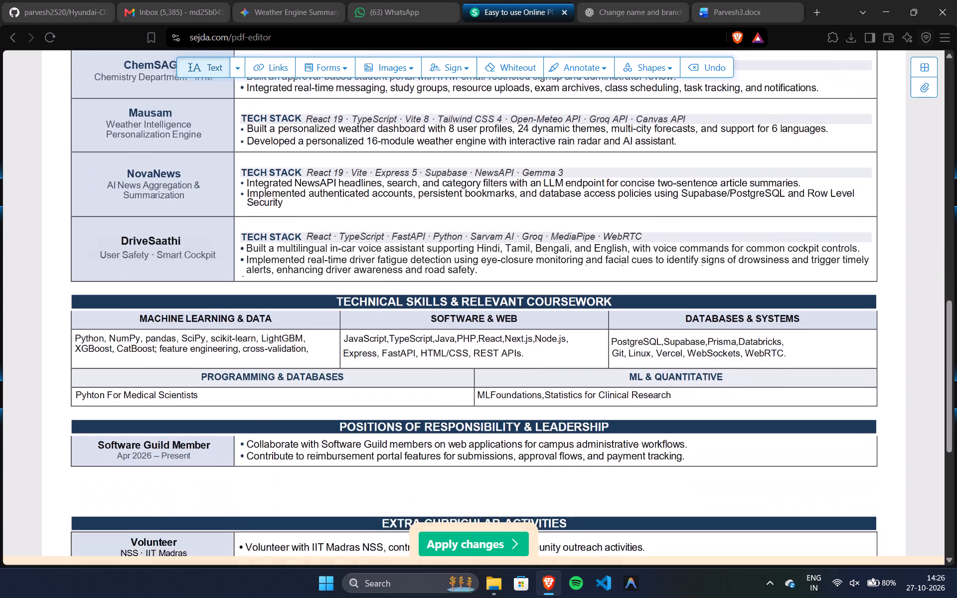
scroll(896, 450, down, 1)
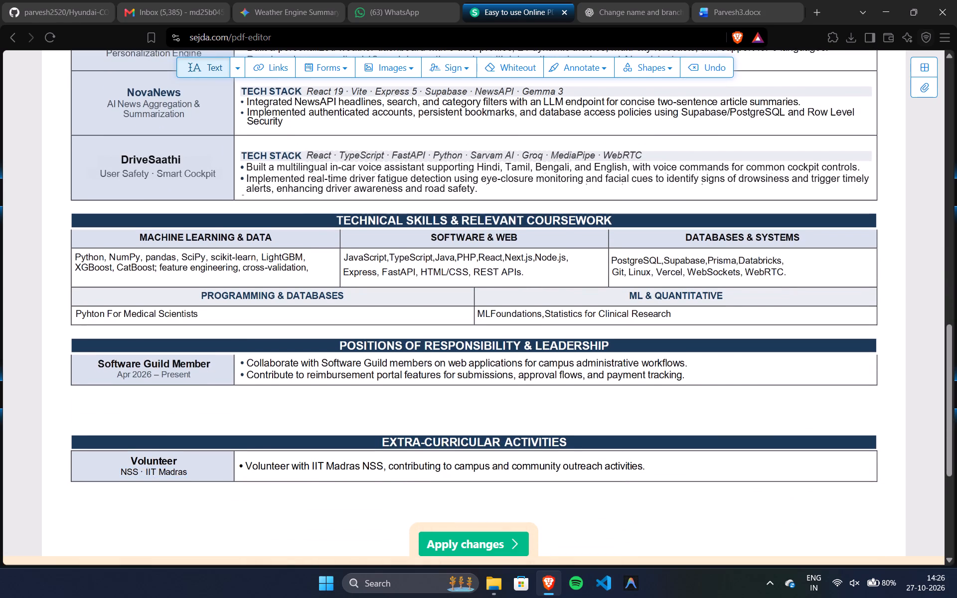
scroll(227, 503, down, 5)
scroll(227, 503, up, 11)
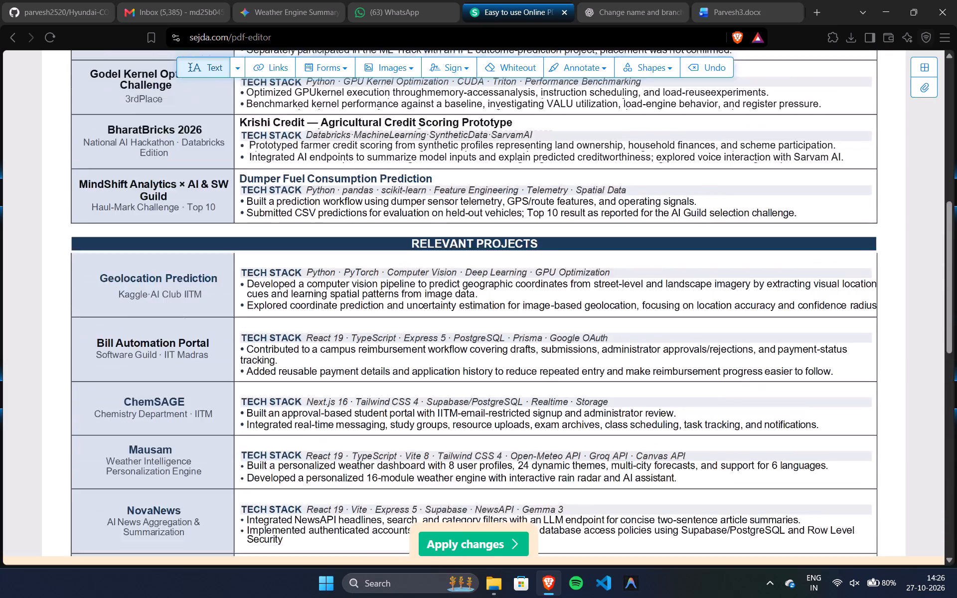
scroll(227, 503, up, 10)
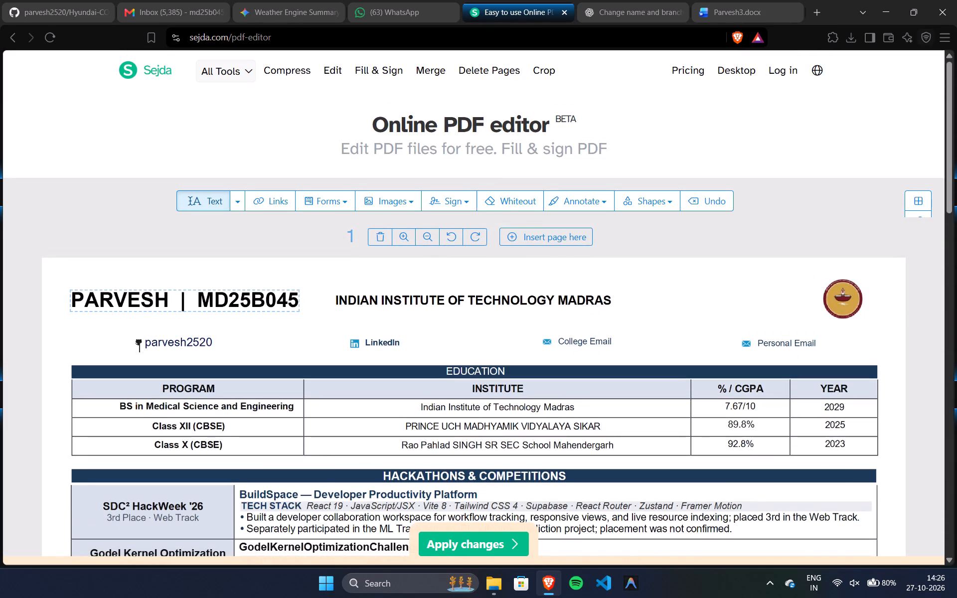
click(271, 196)
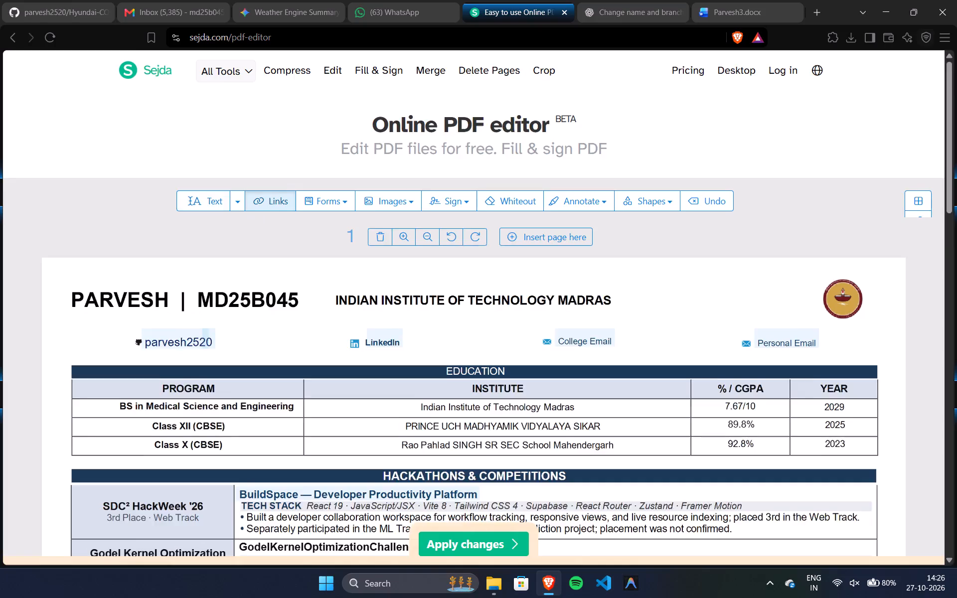
scroll(227, 280, down, 2)
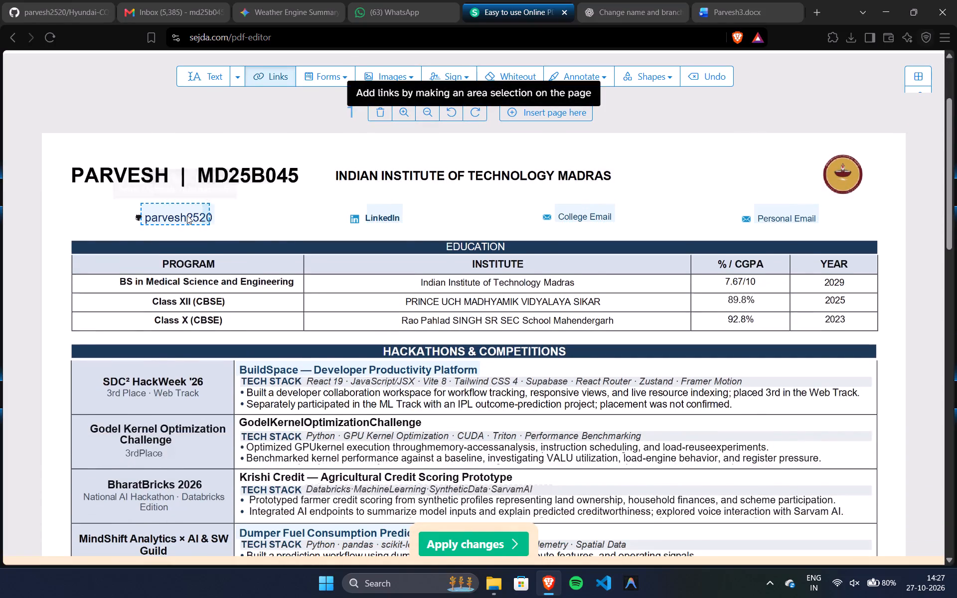
scroll(293, 276, down, 1)
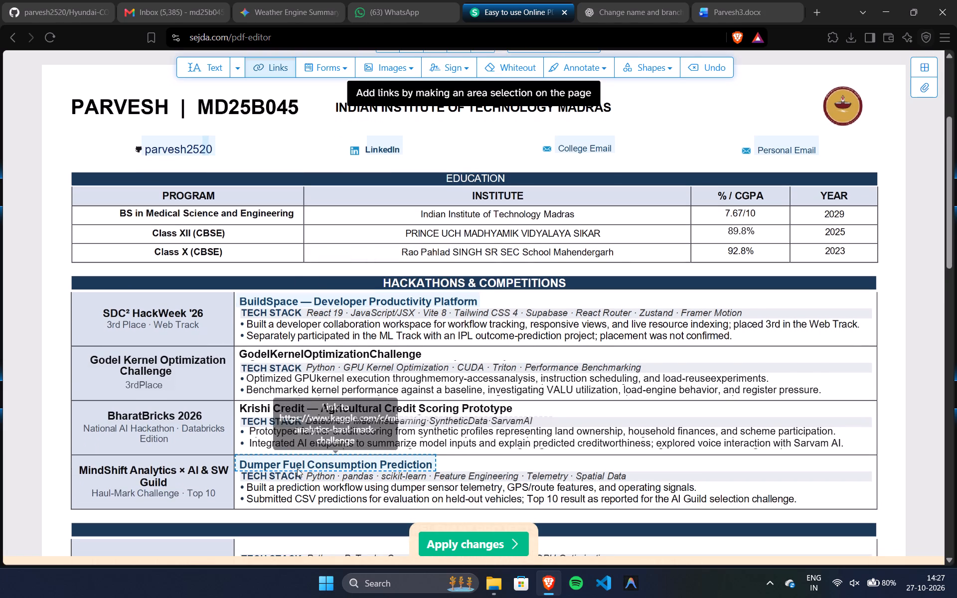
scroll(206, 474, down, 3)
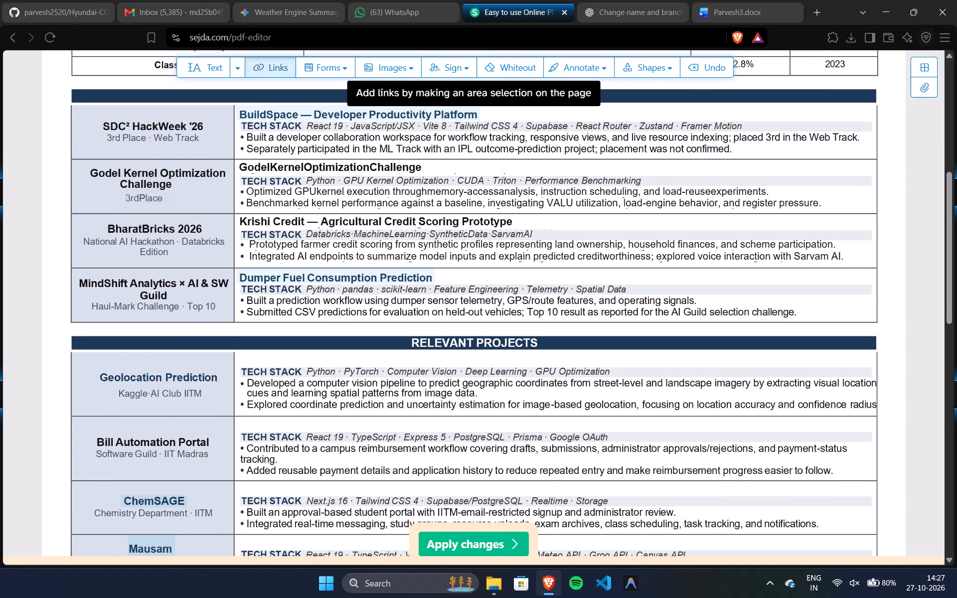
scroll(265, 427, down, 1)
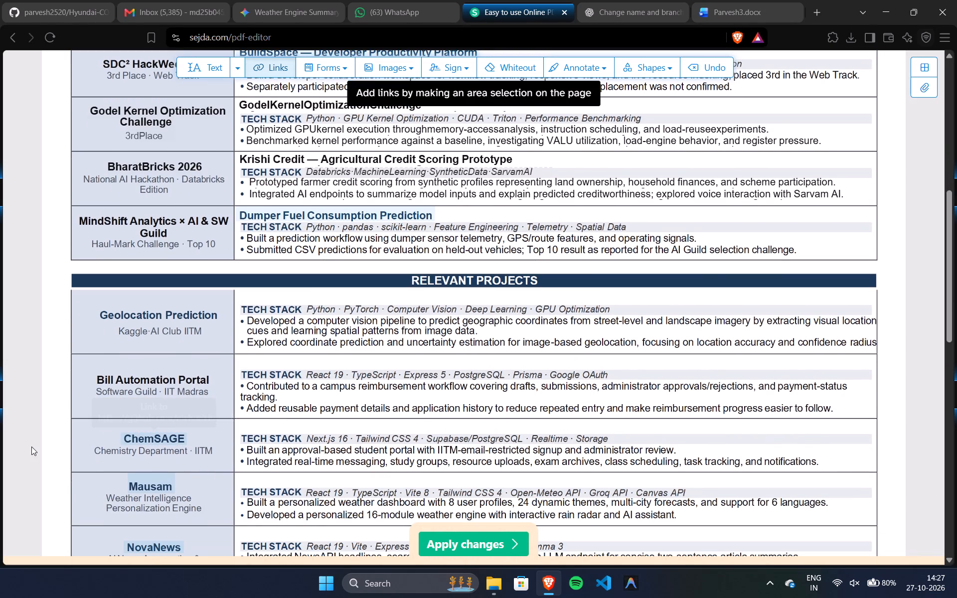
Examine the external URL linked to the ChemSAGE project title in the résumé PDF.
click(143, 436)
click(162, 442)
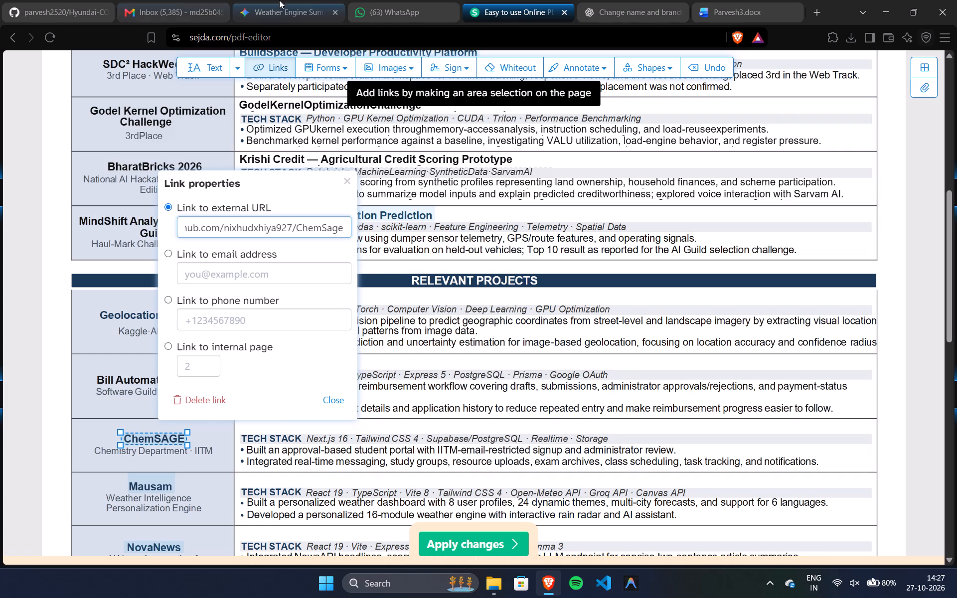
Switch to GitHub and open the forked ChemSage repository from the account's repository list.
click(54, 0)
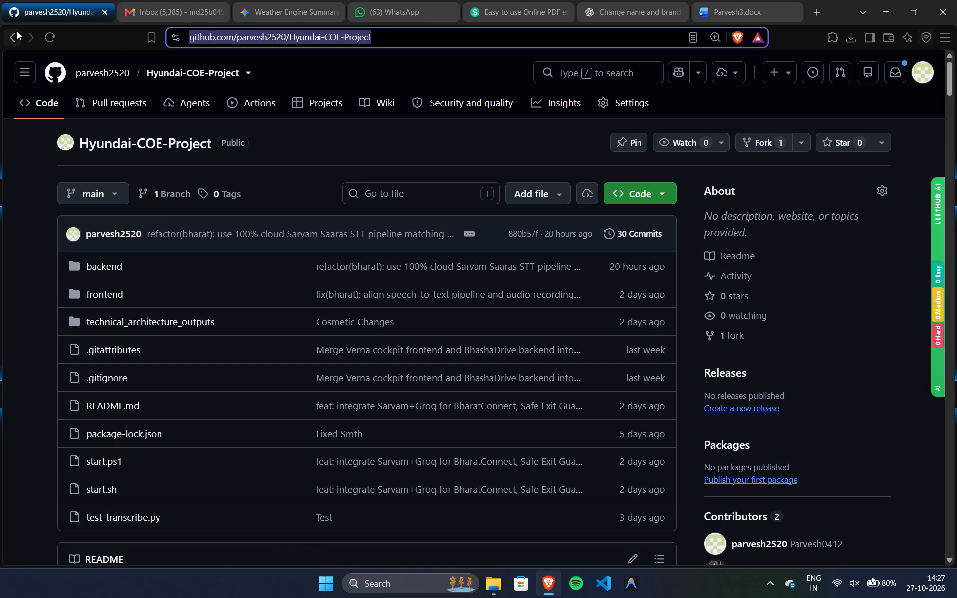
click(11, 36)
scroll(394, 318, down, 5)
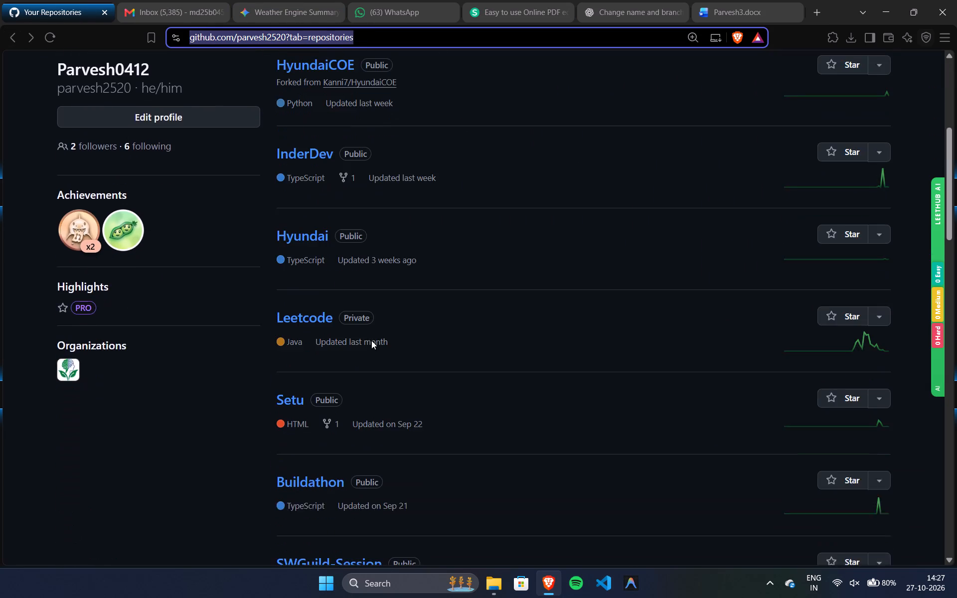
scroll(371, 340, down, 4)
scroll(356, 381, down, 7)
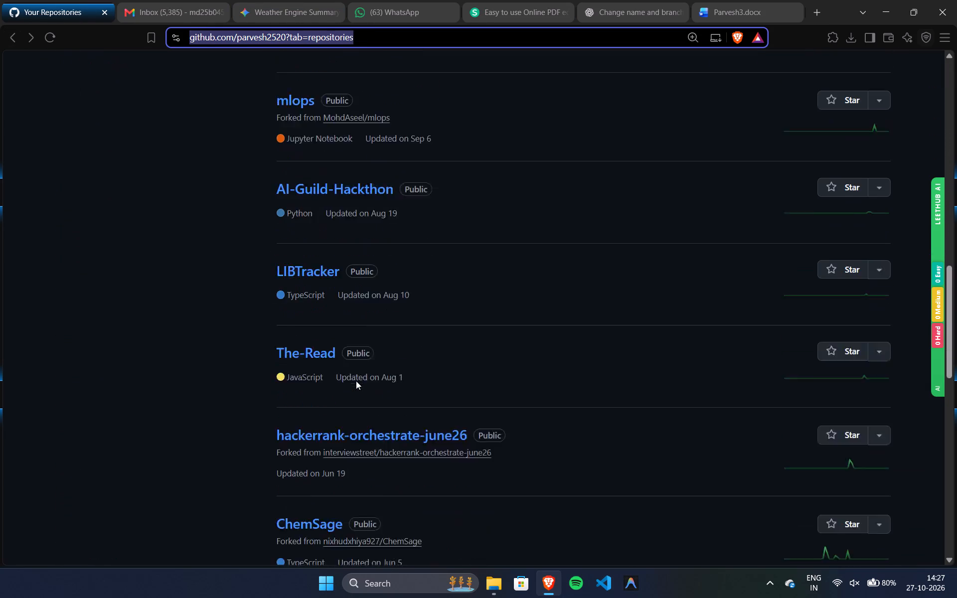
click(318, 459)
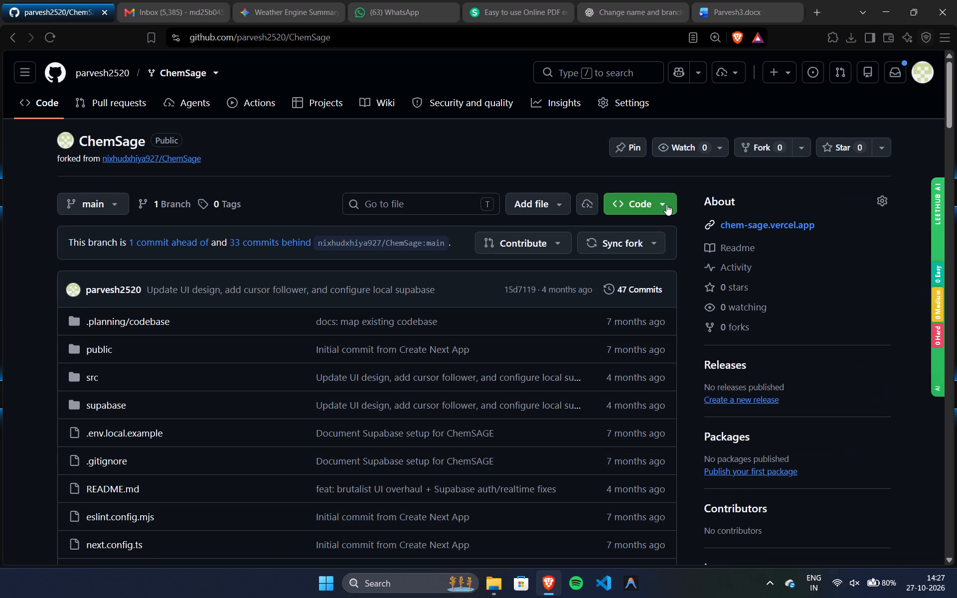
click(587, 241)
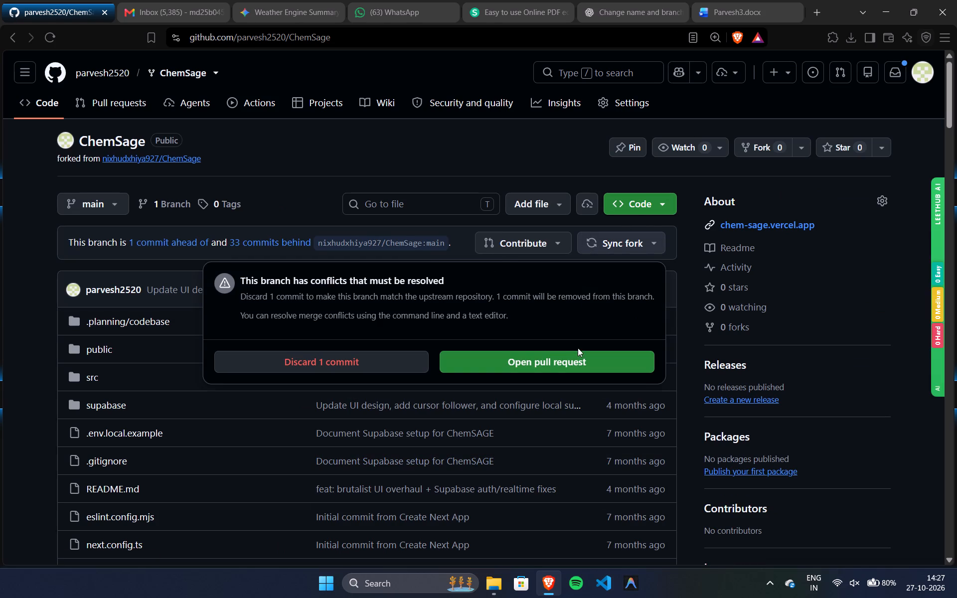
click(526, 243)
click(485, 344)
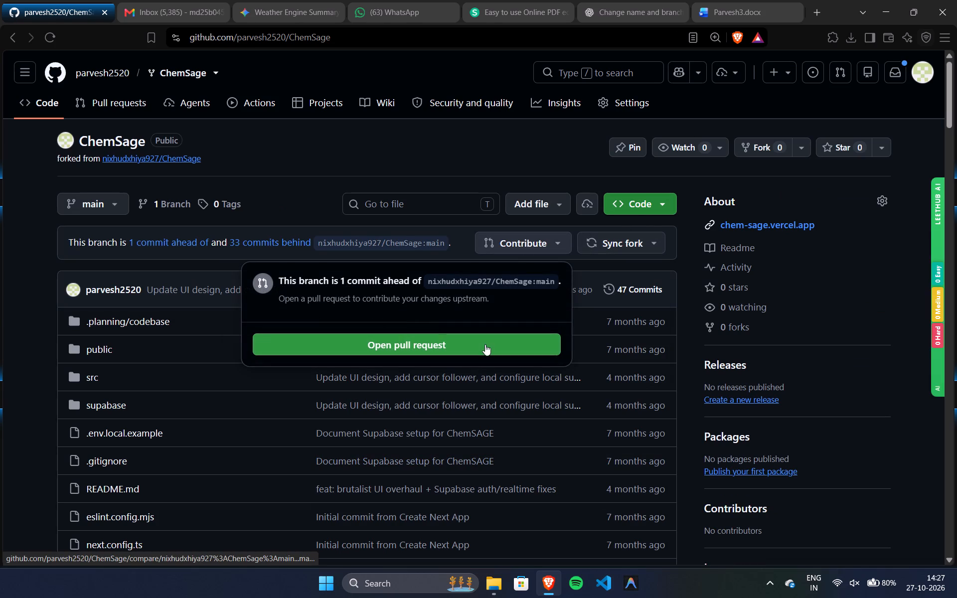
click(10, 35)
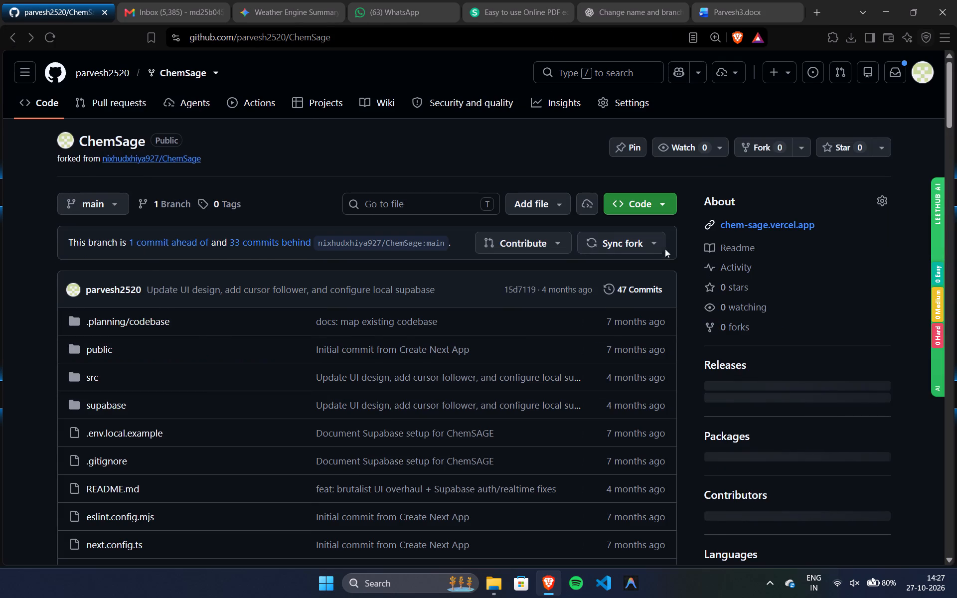
Sync the ChemSage fork with its upstream repository by discarding the fork's 1 commit.
click(630, 235)
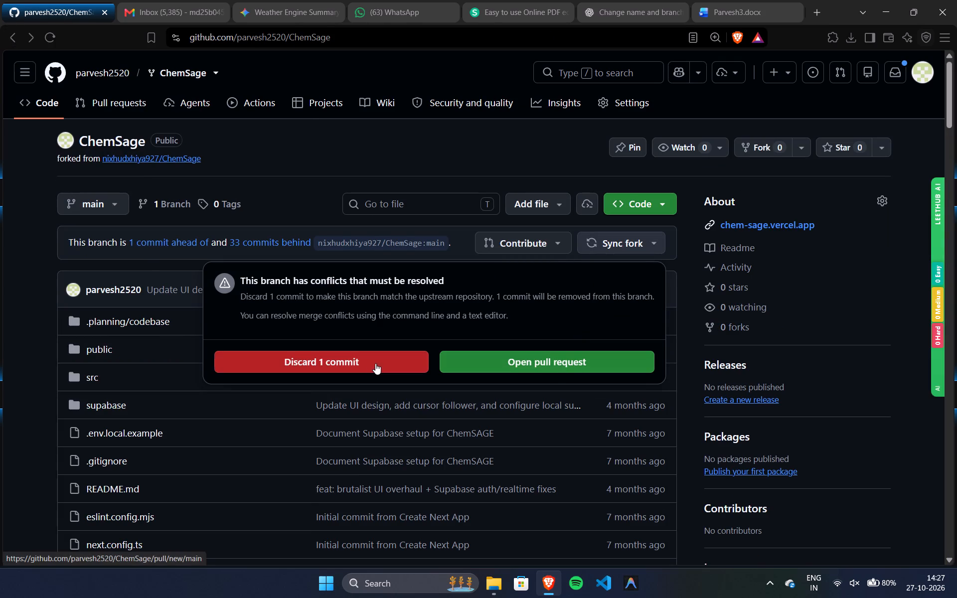
click(371, 363)
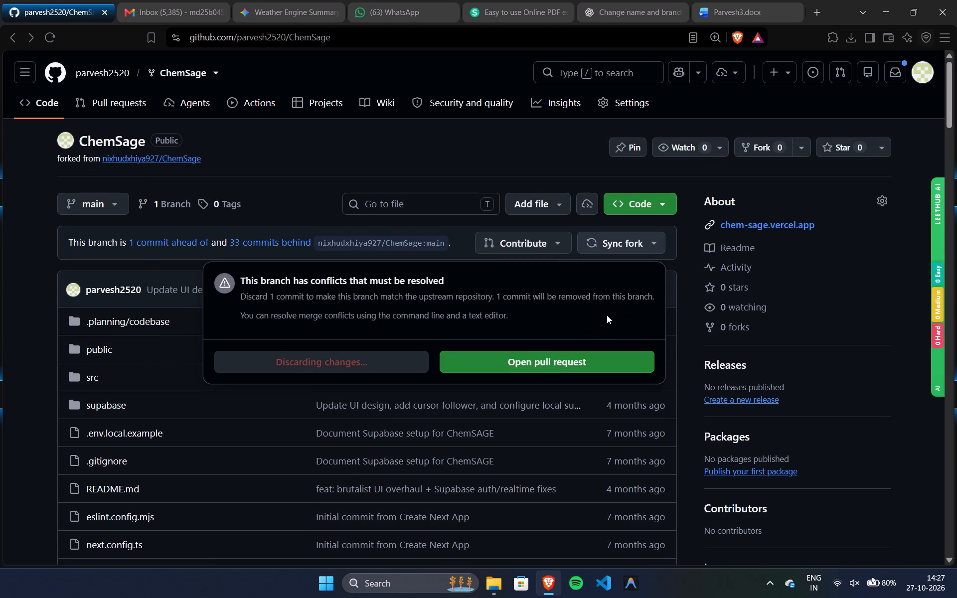
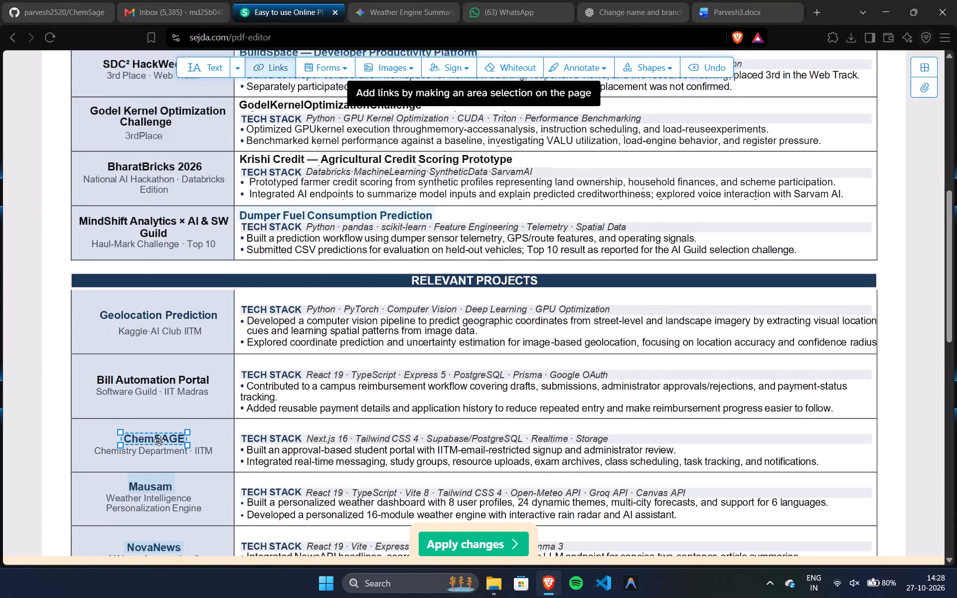
Examine the existing link on the Mausam title in the résumé PDF's Relevant Projects section.
scroll(210, 420, down, 1)
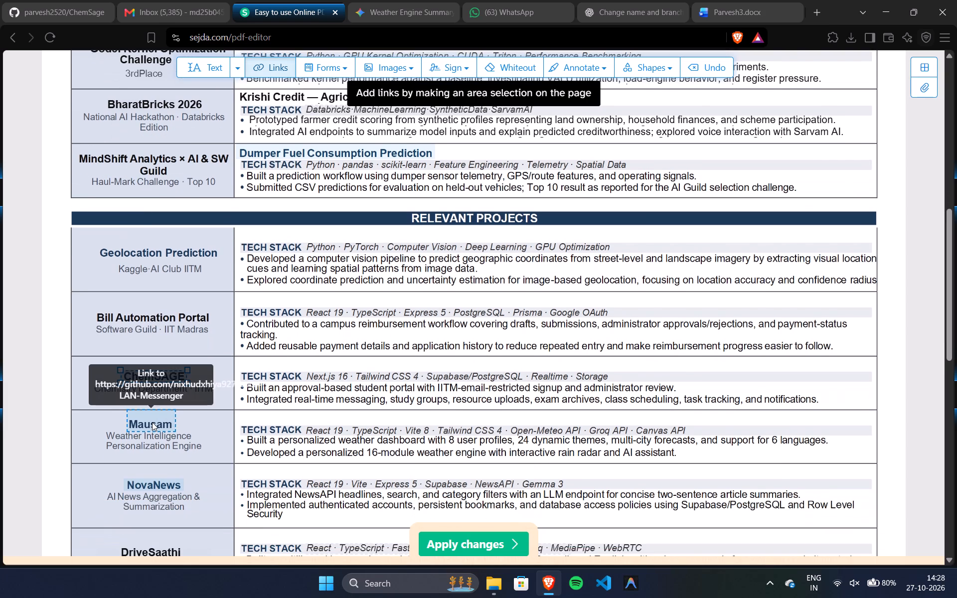
Switch to GitHub, return from ChemSage to the repositories list, and open the InderDev repository.
click(72, 0)
click(17, 31)
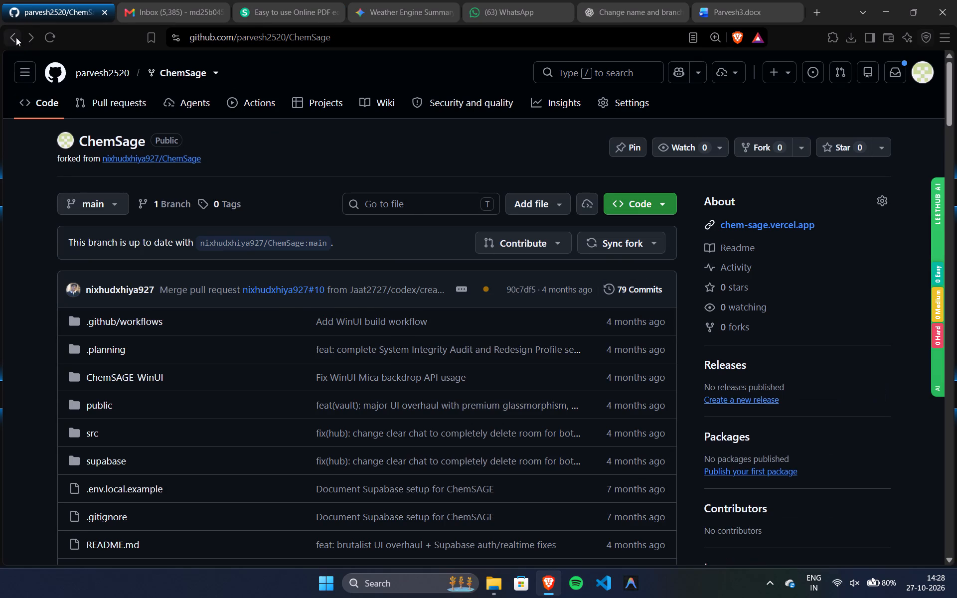
click(16, 37)
scroll(472, 335, up, 5)
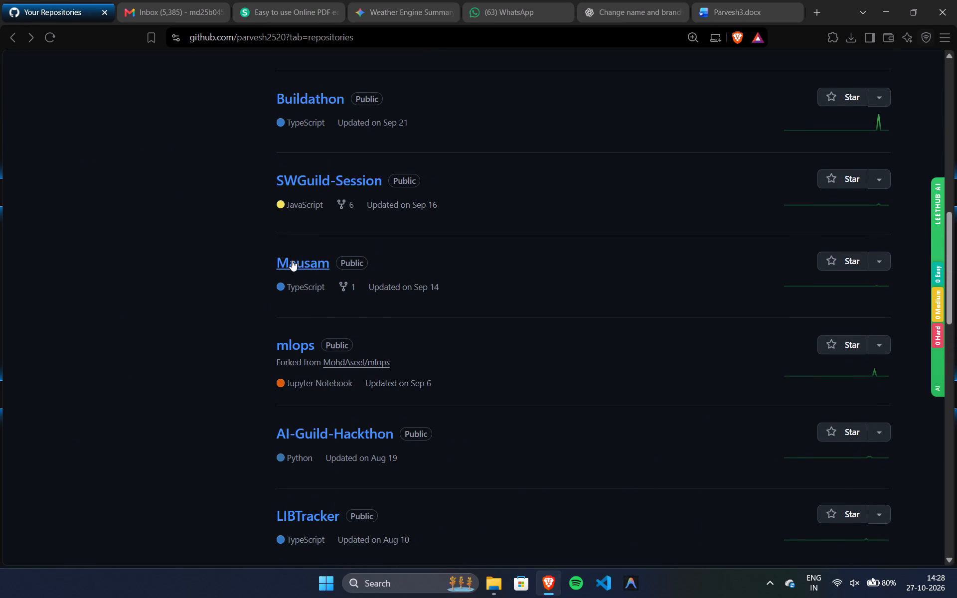
scroll(372, 298, up, 5)
scroll(282, 331, up, 2)
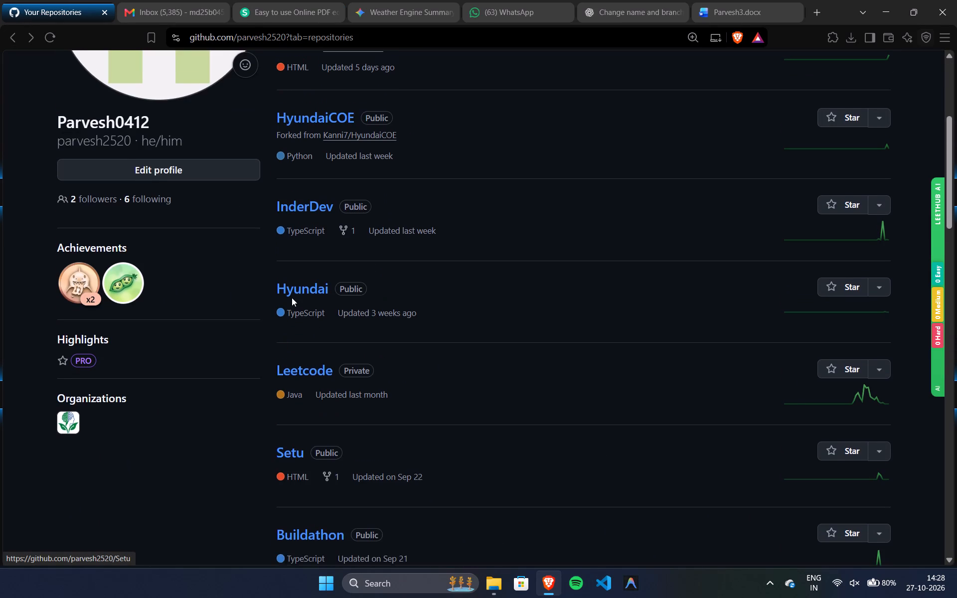
click(303, 198)
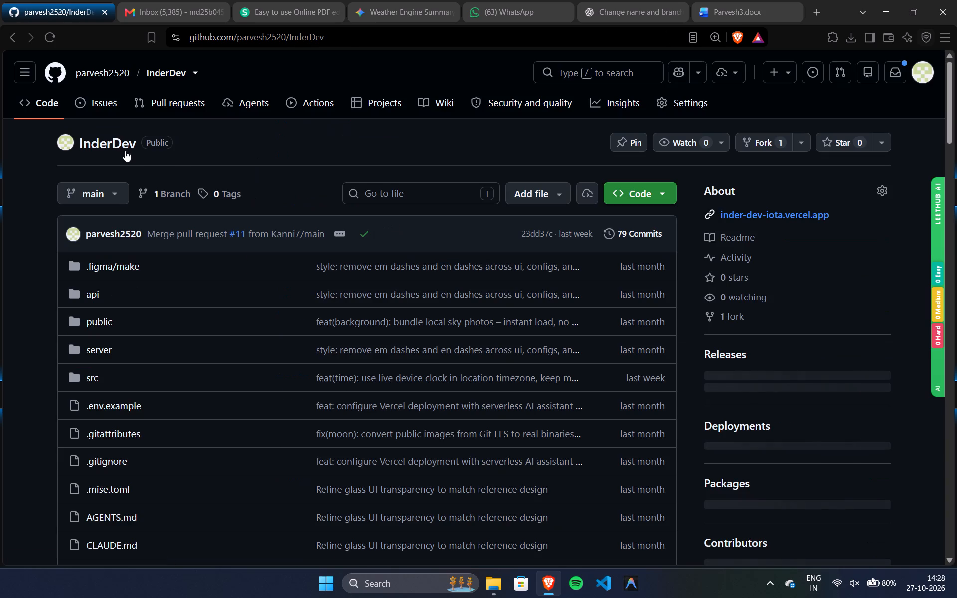
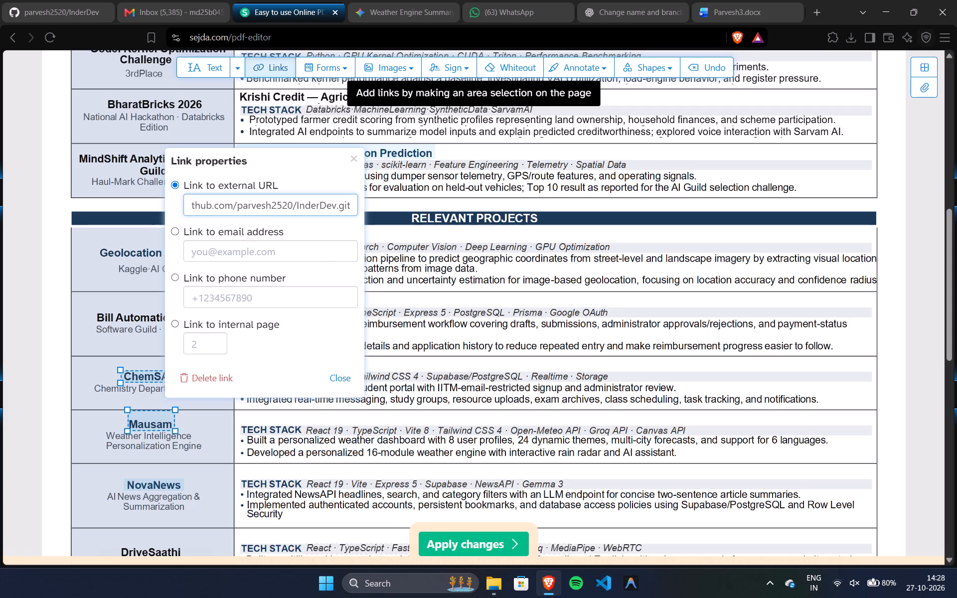
Close the link properties for the Mausam project title, keeping its external URL to the InderDev GitHub repository.
click(41, 364)
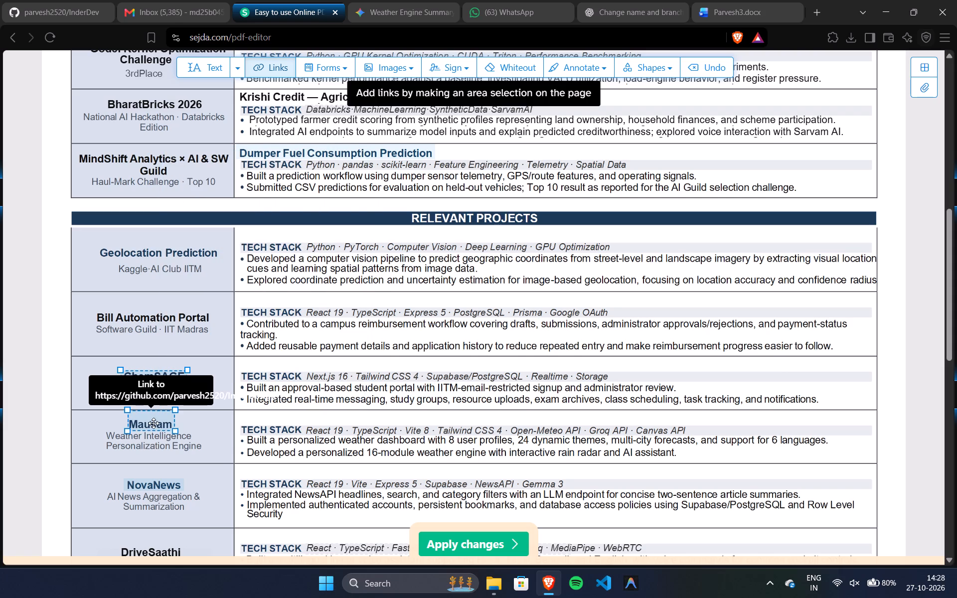
Switch to GitHub, return from InderDev to the repositories list, and open the Novanews repository.
scroll(157, 479, down, 1)
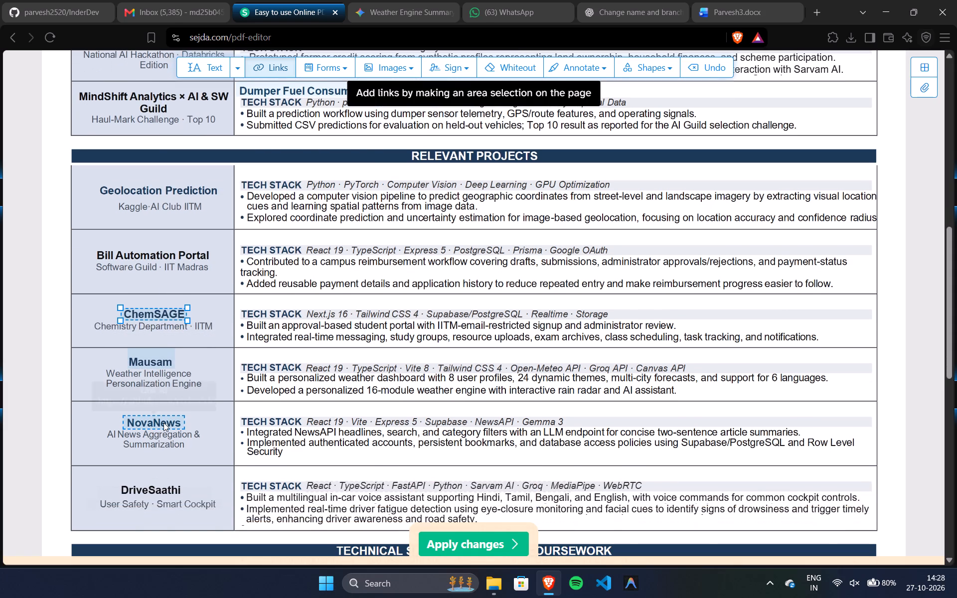
click(51, 0)
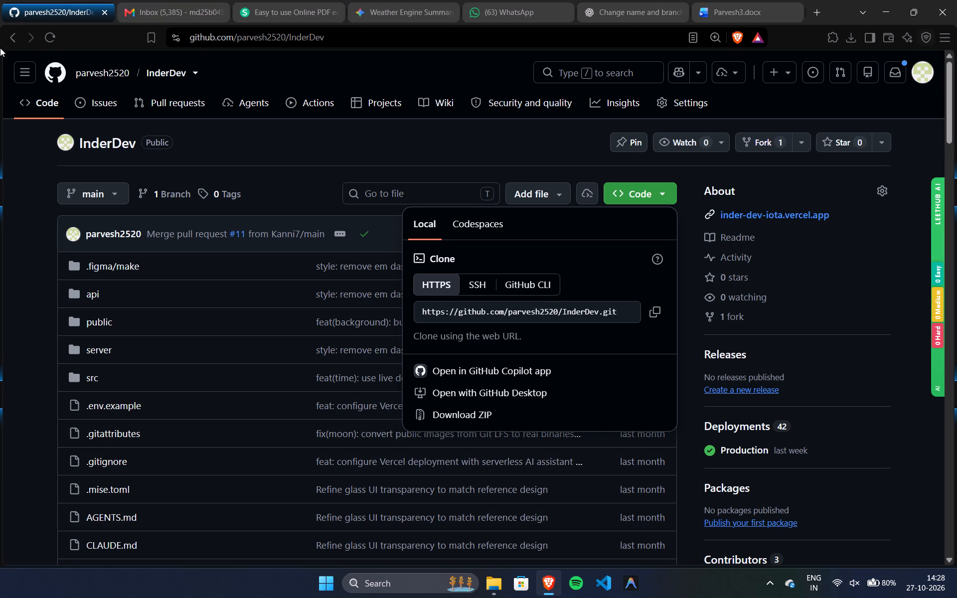
click(12, 38)
scroll(427, 281, down, 20)
scroll(427, 281, down, 4)
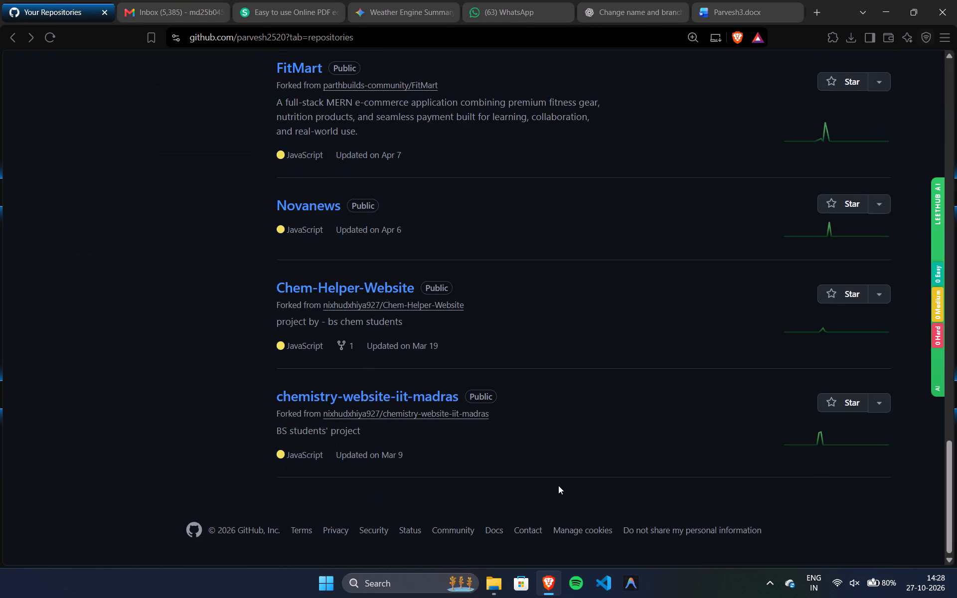
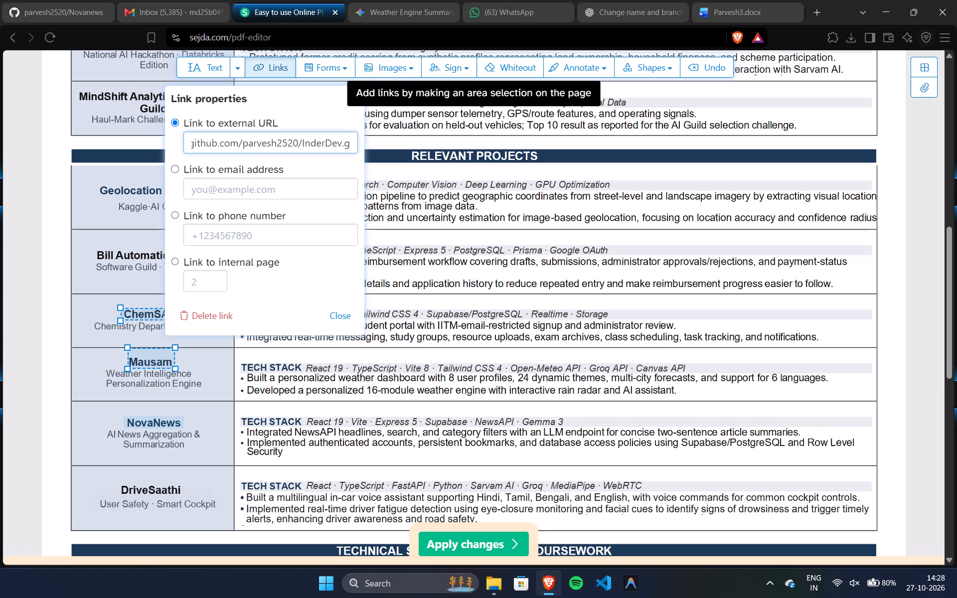
key(BackSpace)
key(BackSpace)
click(34, 236)
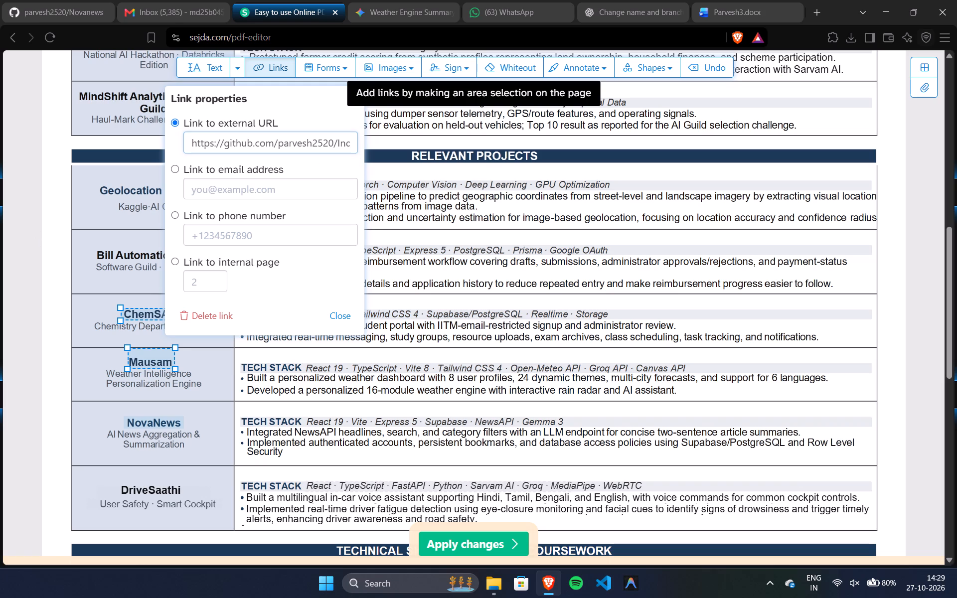
Open the link properties of the ChemSAGE project title and its external URL for editing.
click(164, 312)
scroll(280, 192, up, 4)
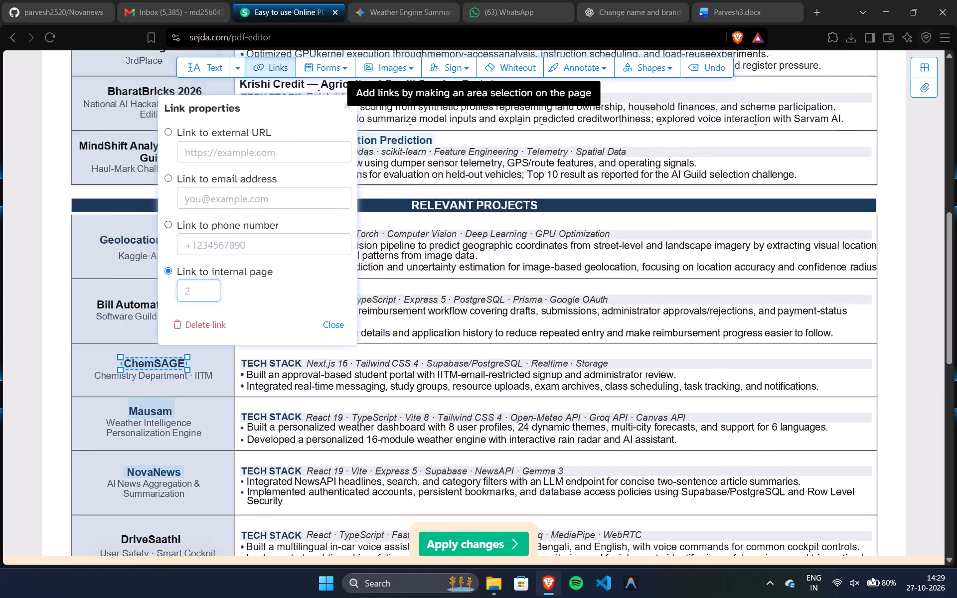
scroll(267, 442, down, 2)
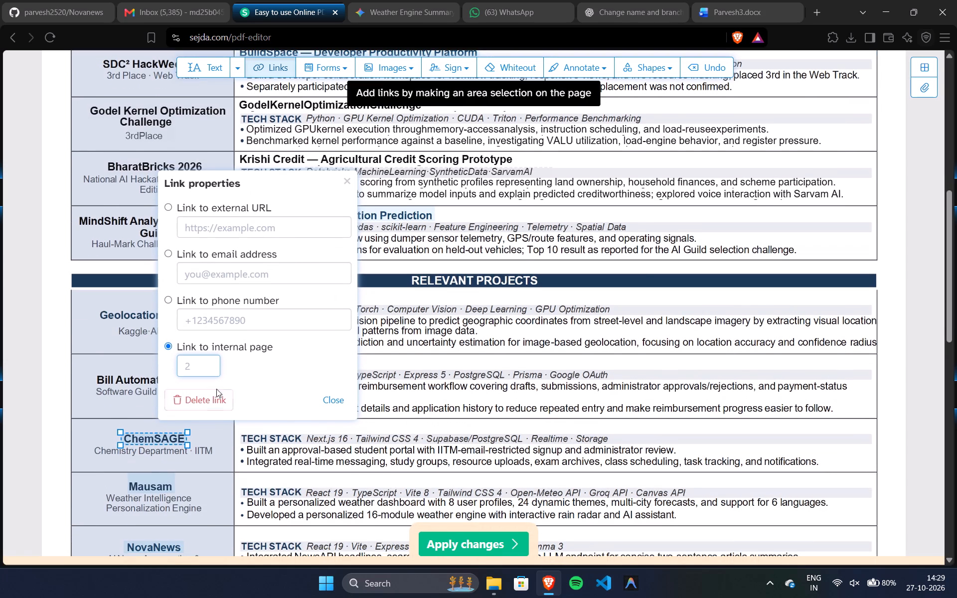
click(253, 234)
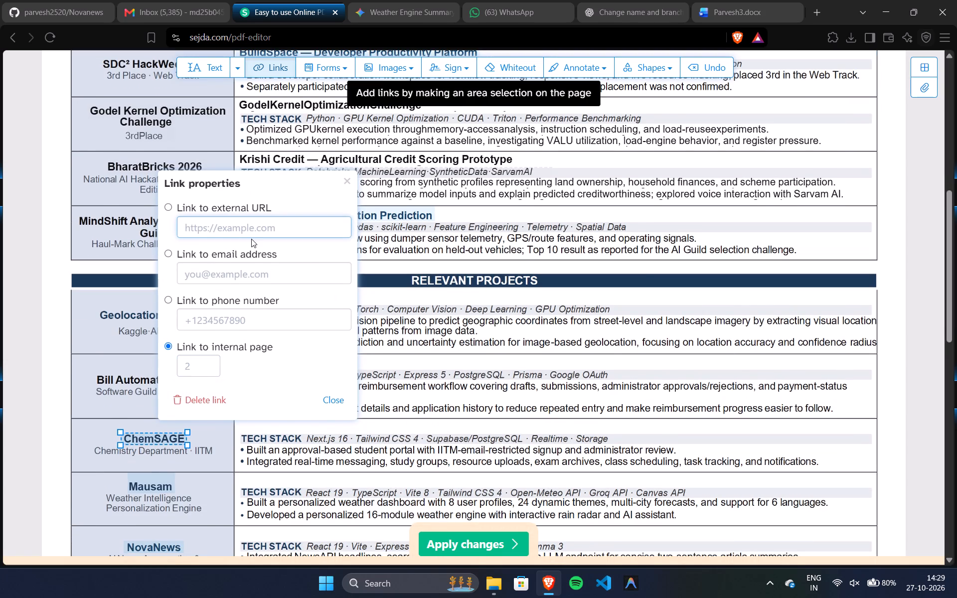
Link the ChemSAGE project title to the external URL of the ChemSage GitHub repository, without the .git ending.
key(super+v)
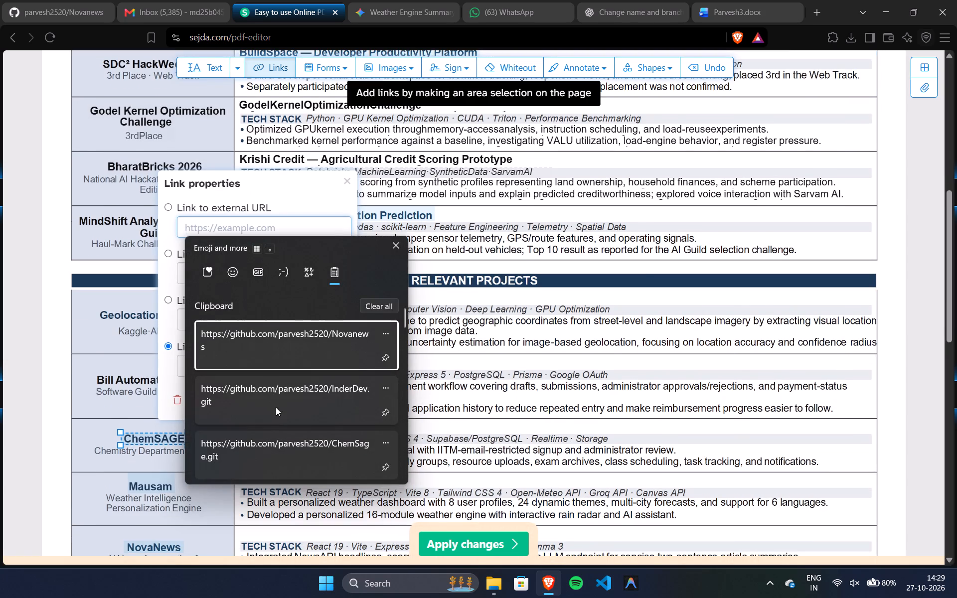
click(283, 454)
key(ctrl+v)
key(BackSpace)
key(BackSpace)
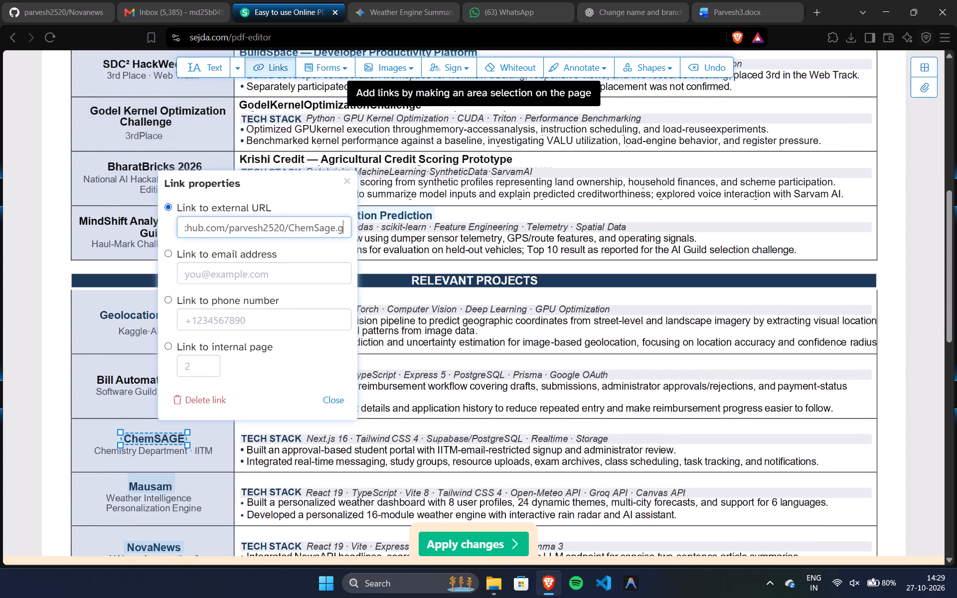
key(BackSpace)
key(BackSpace)
click(27, 320)
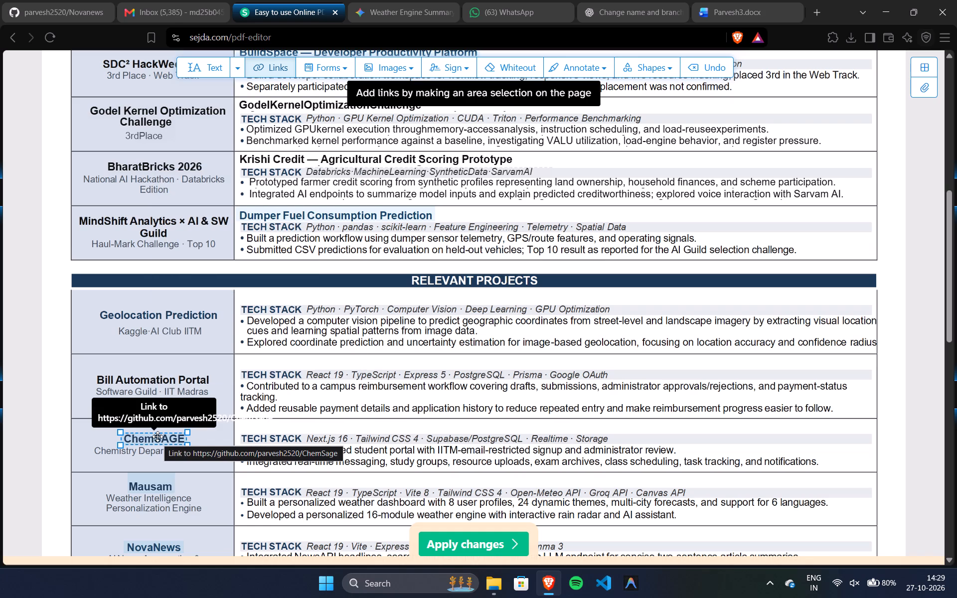
Review the résumé from its header to the last section for project titles that still lack a link.
scroll(160, 483, down, 2)
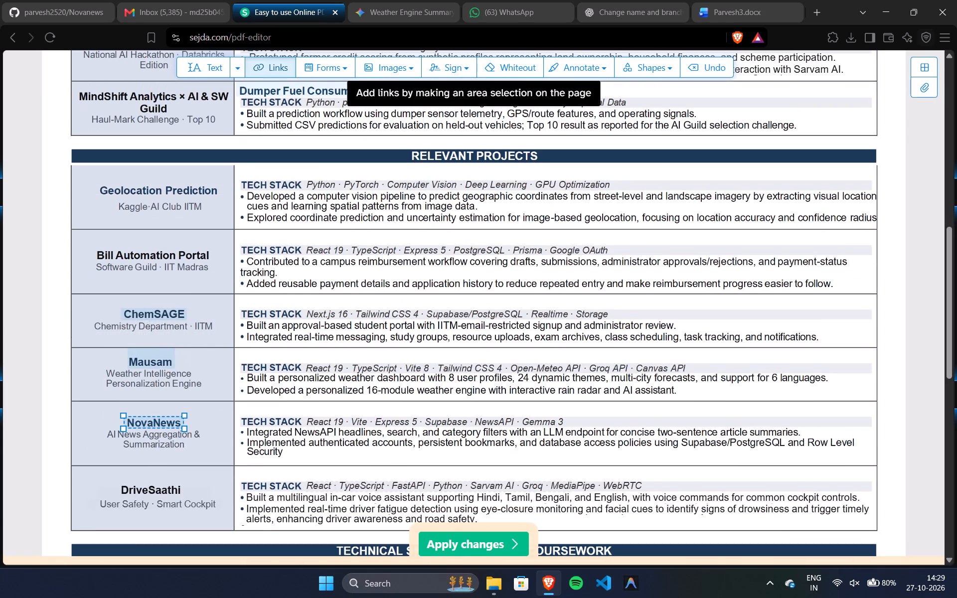
scroll(179, 466, down, 11)
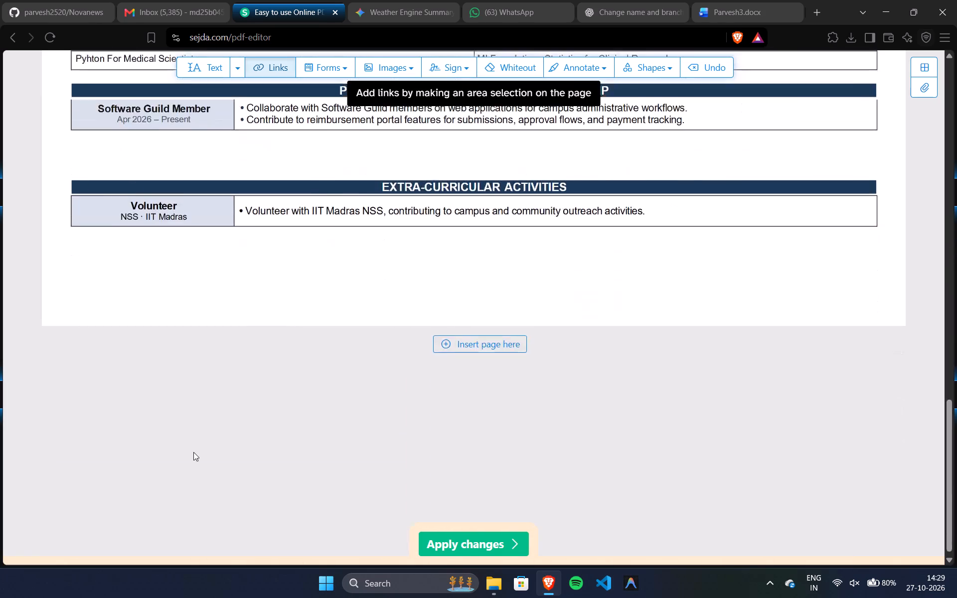
scroll(193, 452, up, 20)
scroll(193, 452, up, 3)
scroll(263, 452, down, 3)
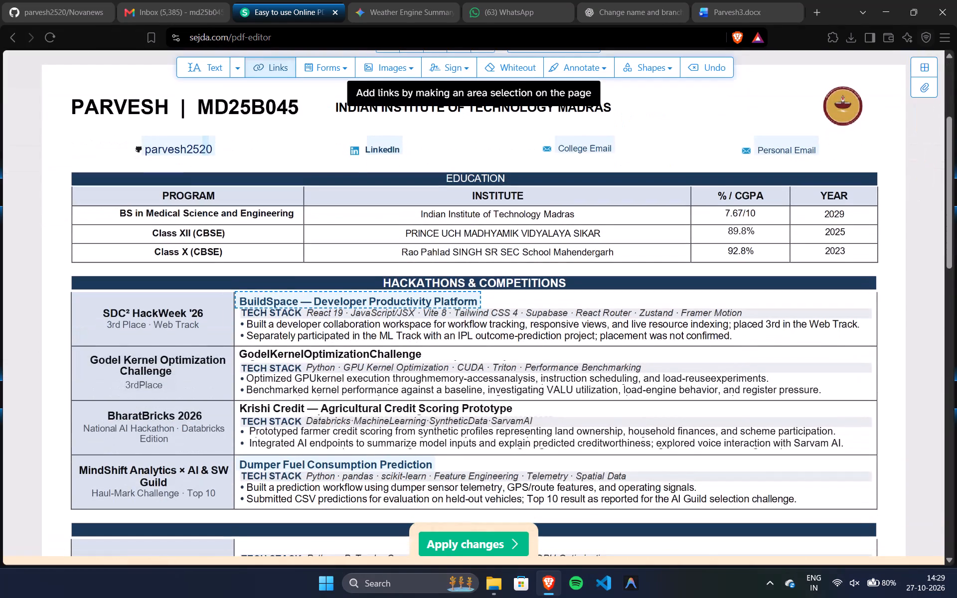
scroll(416, 312, up, 3)
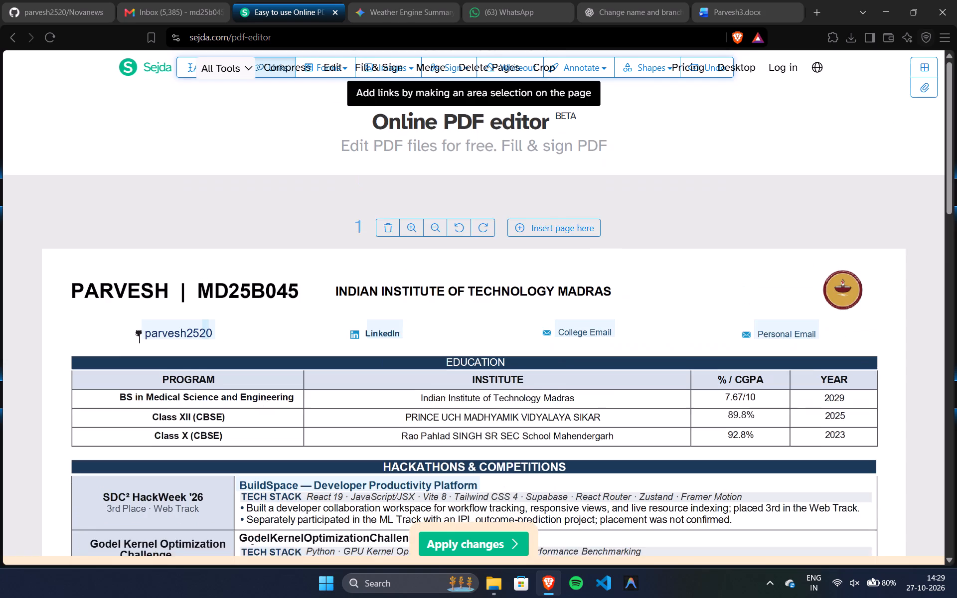
scroll(620, 304, down, 4)
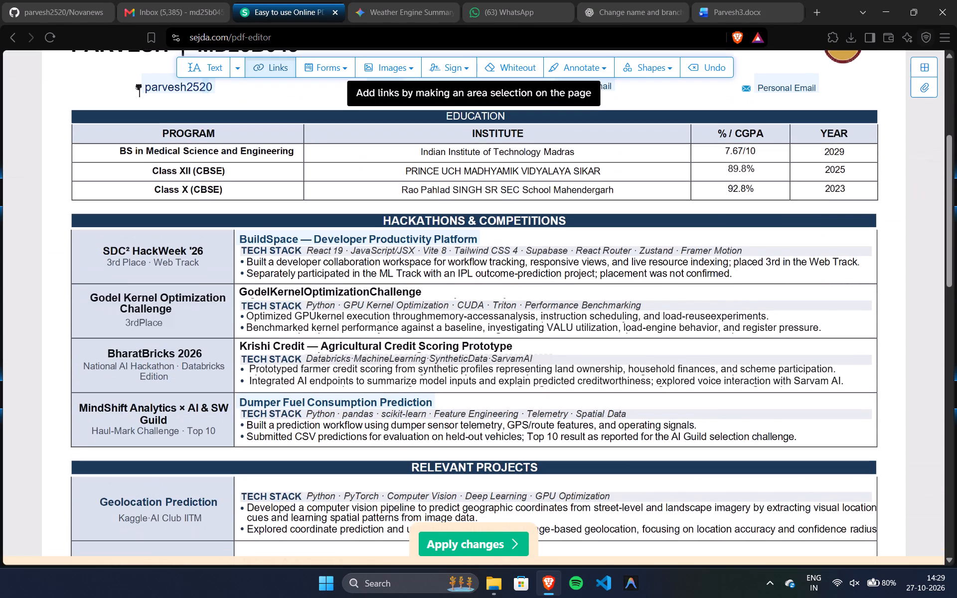
scroll(620, 304, down, 3)
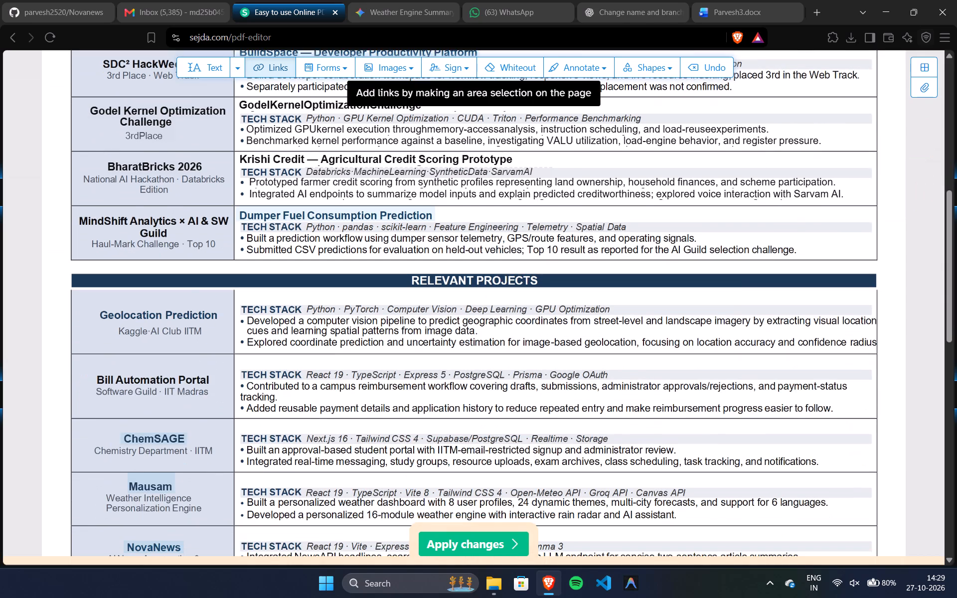
scroll(620, 304, down, 2)
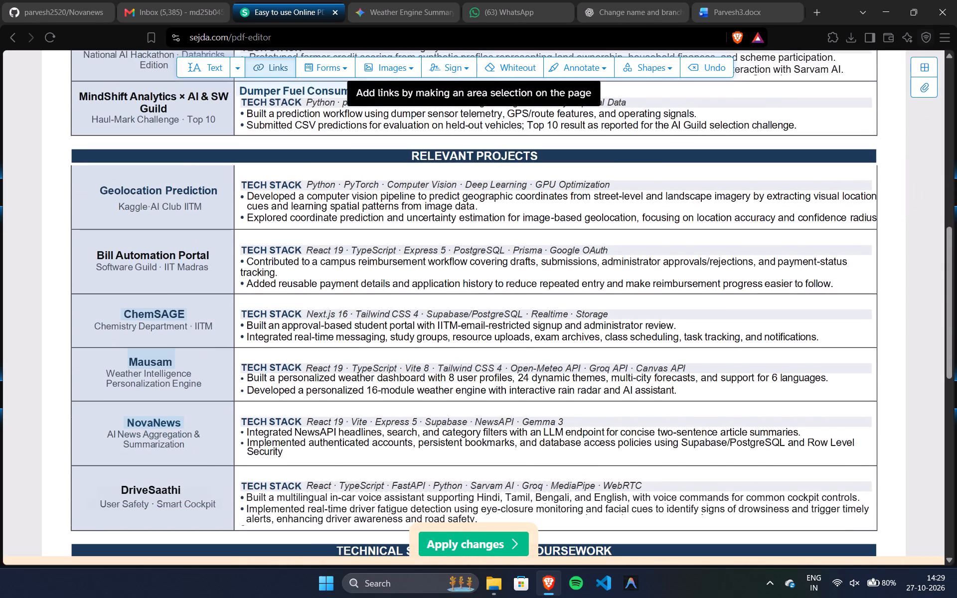
Add a link area over the DriveSaathi project title and adjust its corner to fit around the text.
drag(120, 486, 125, 489)
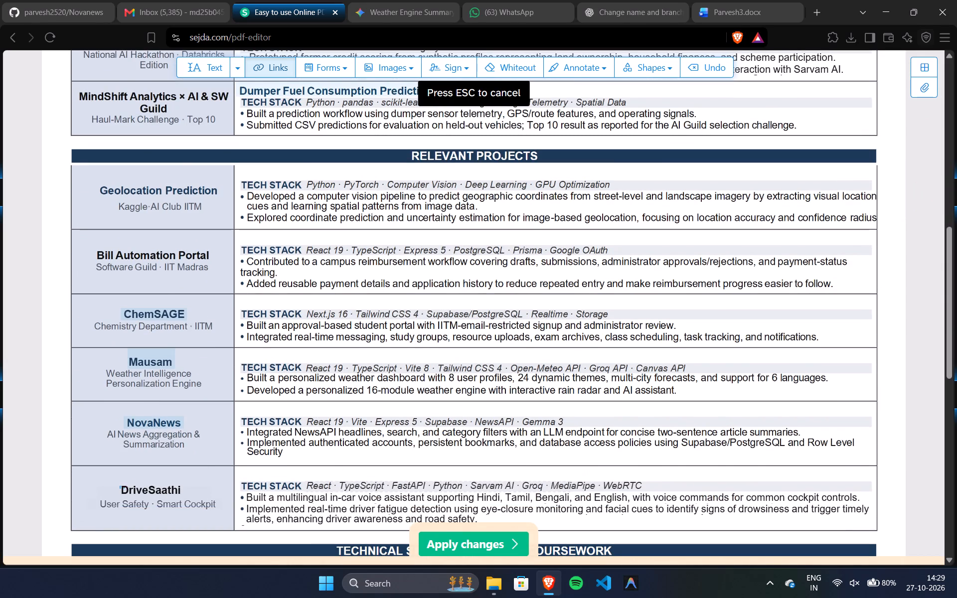
drag(125, 489, 182, 497)
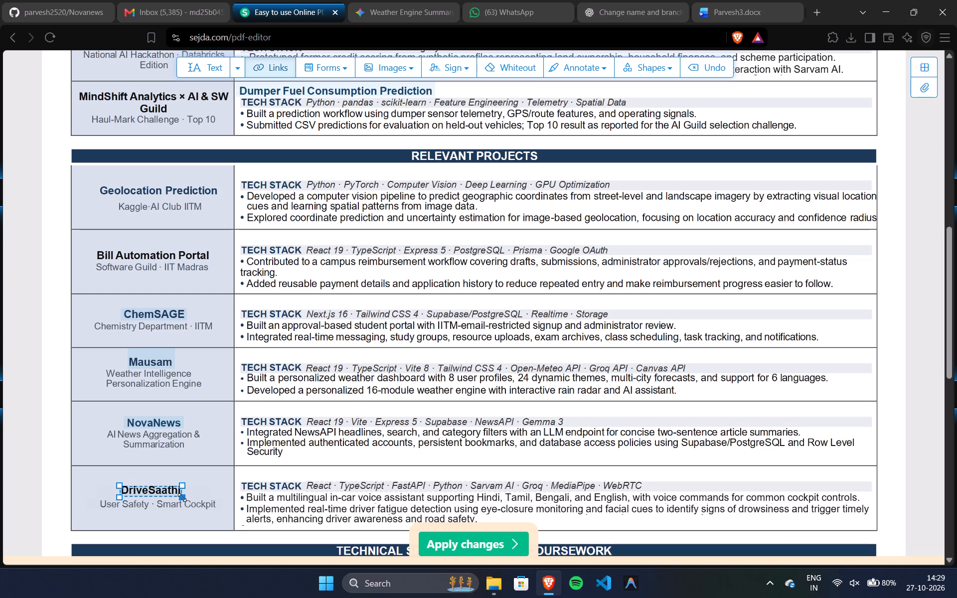
drag(120, 484, 119, 481)
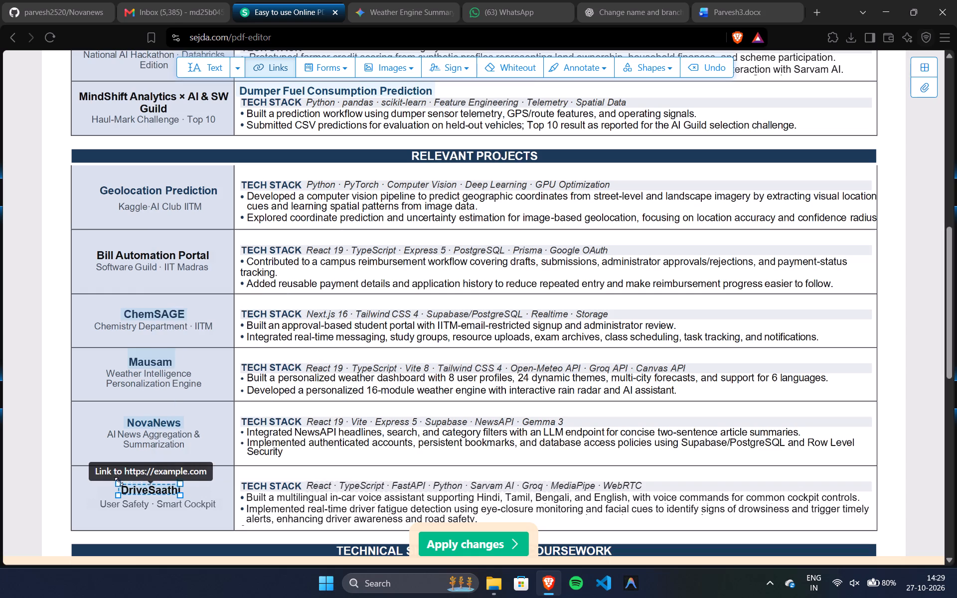
drag(119, 481, 118, 480)
click(148, 490)
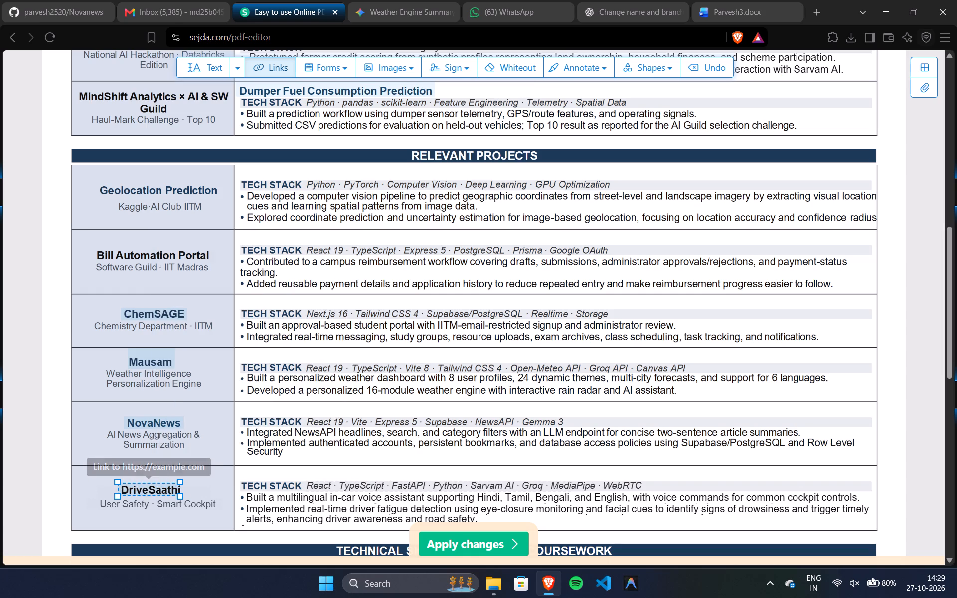
Switch to GitHub and open the Hyundai-COE-Project repository from the account's repository list.
click(29, 0)
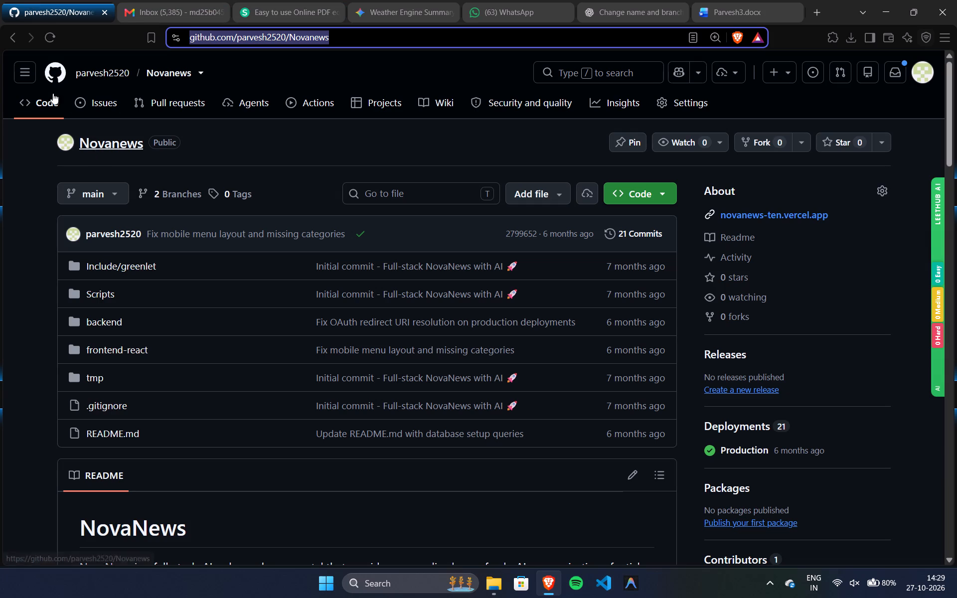
click(16, 36)
scroll(479, 251, up, 18)
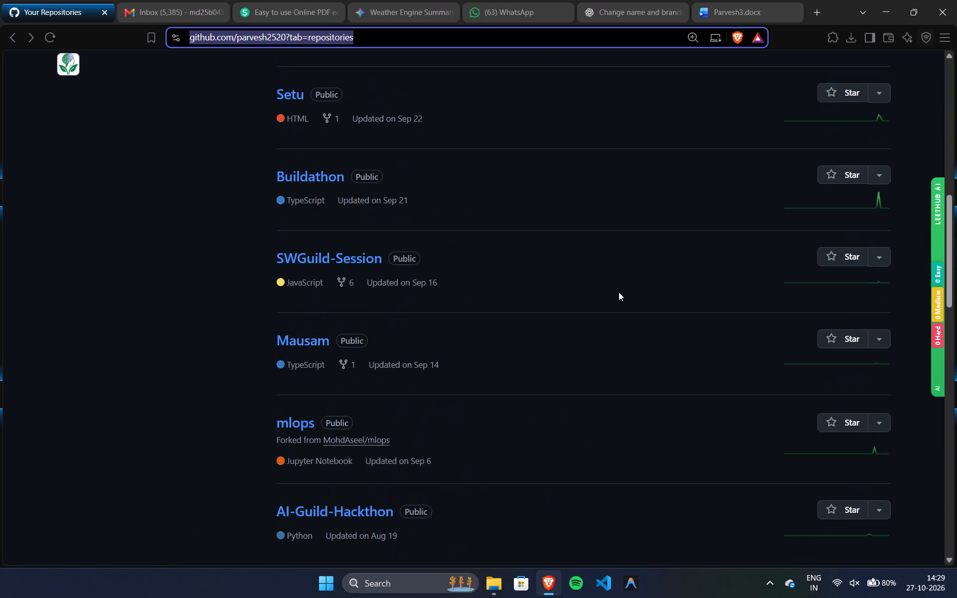
scroll(623, 304, up, 19)
drag(333, 181, 333, 186)
click(332, 196)
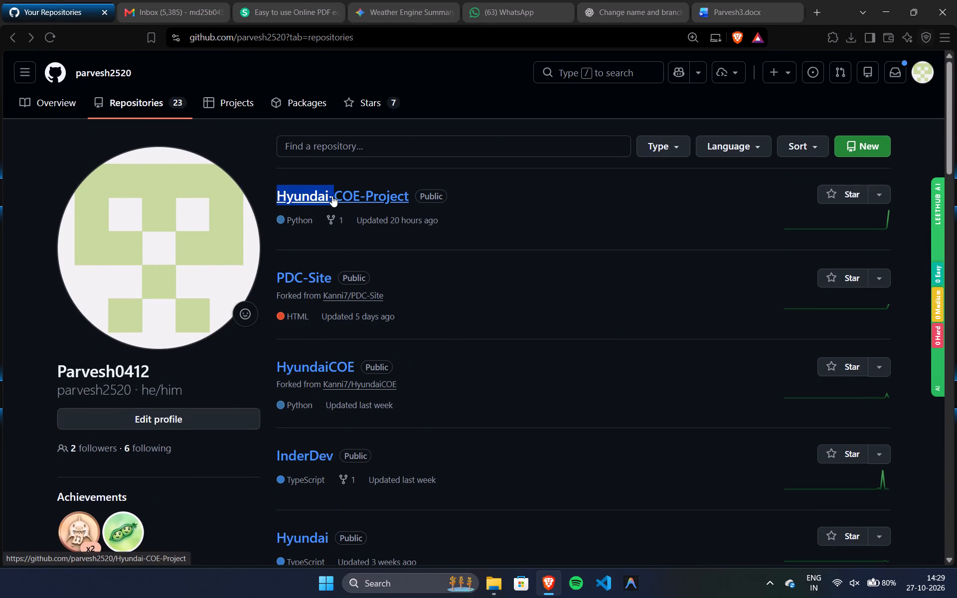
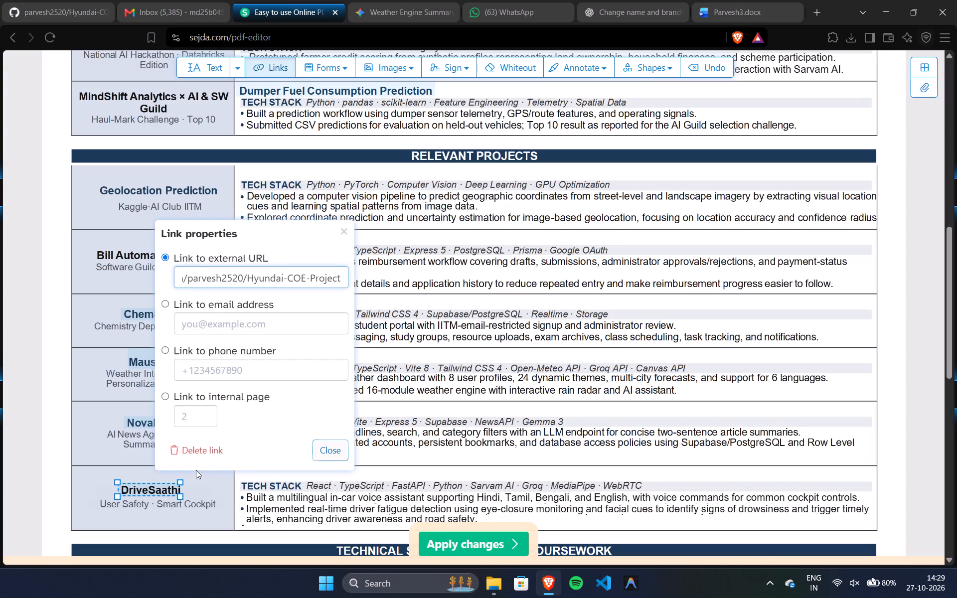
Finish linking the DriveSaathi project title to the Hyundai-COE-Project GitHub repository URL.
click(92, 479)
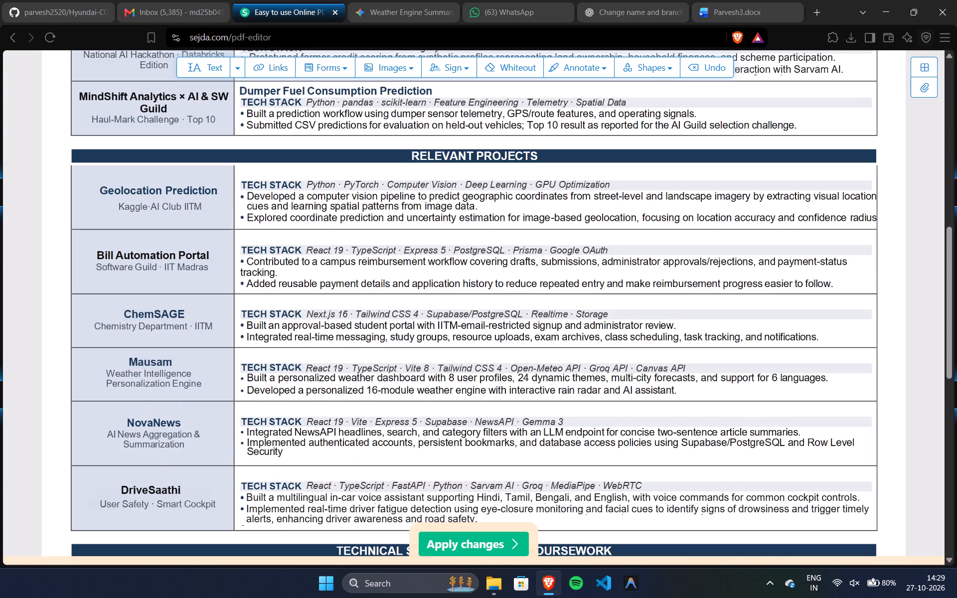
Duplicate the NovaNews project title and move the copy into the DriveSaathi cell, just above the existing title.
click(147, 256)
click(186, 256)
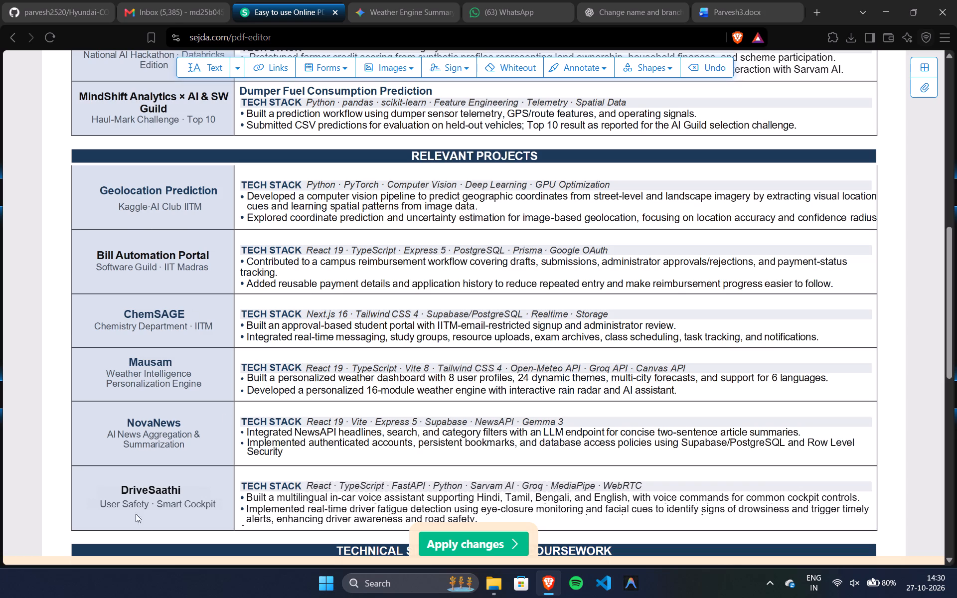
click(157, 491)
scroll(204, 317, up, 9)
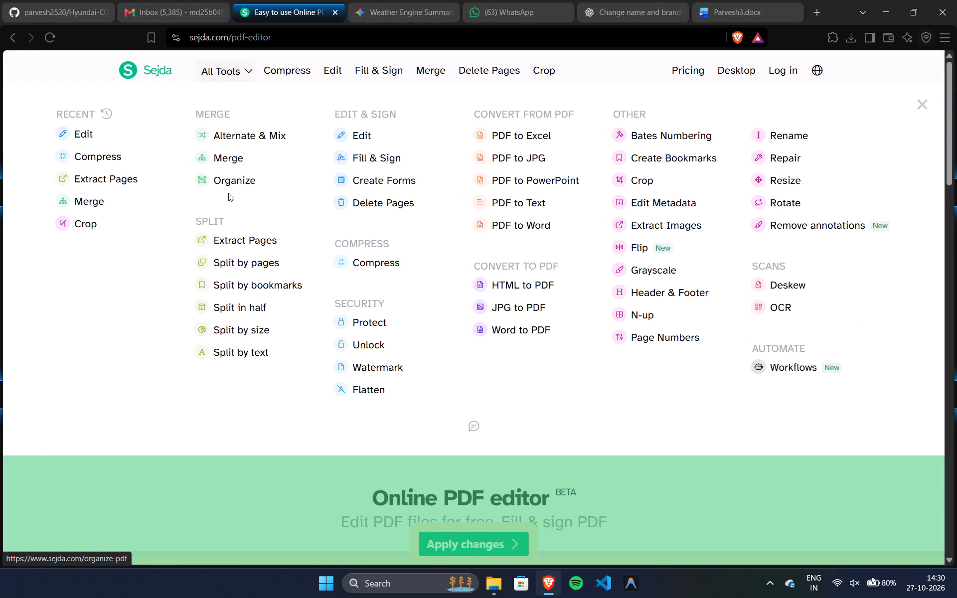
click(217, 505)
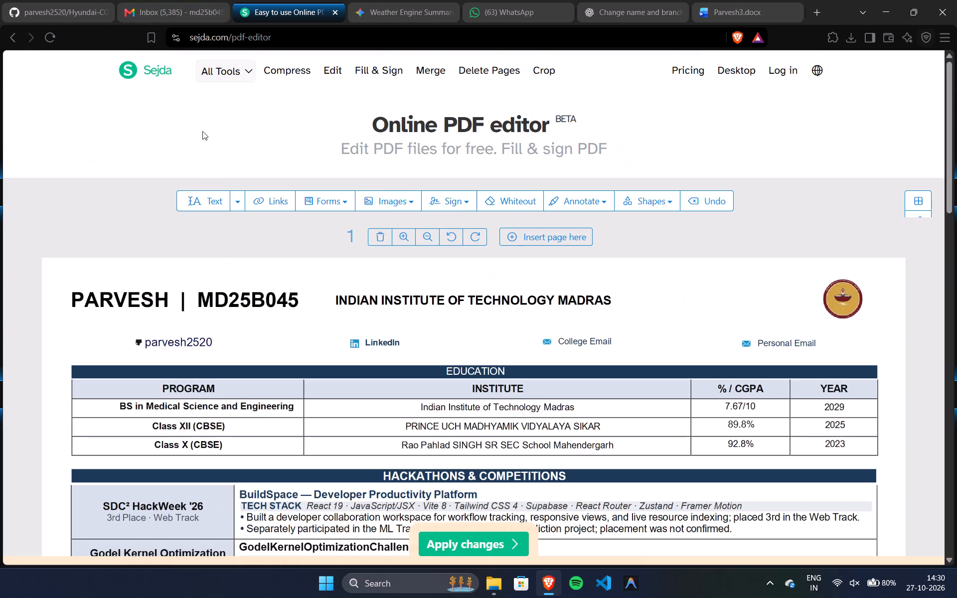
click(206, 200)
scroll(217, 333, down, 12)
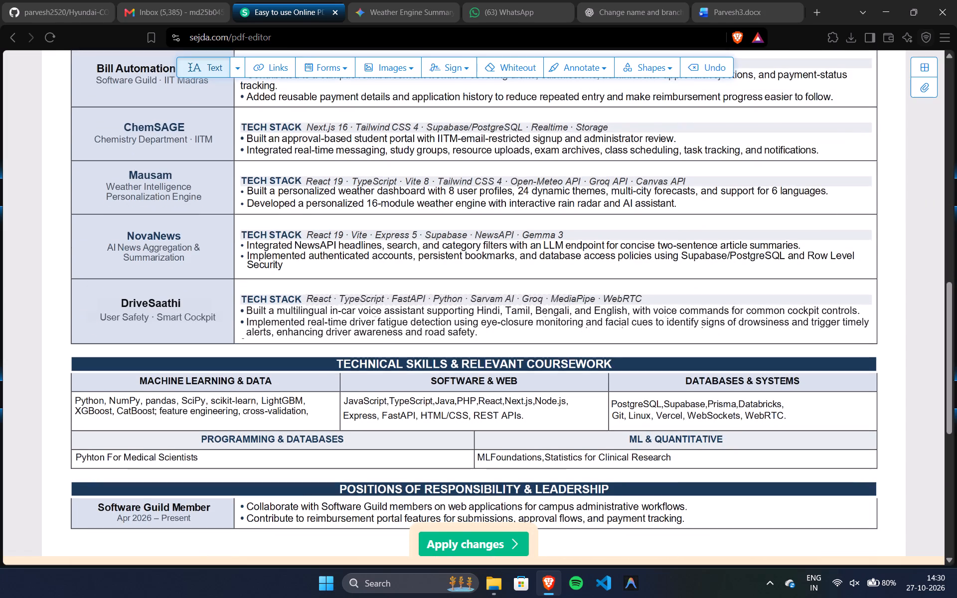
click(152, 235)
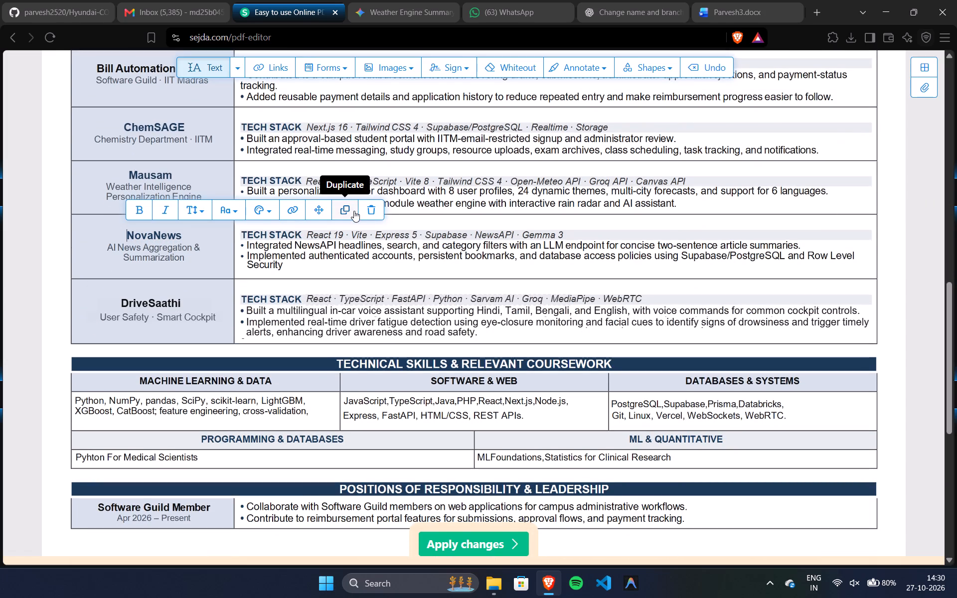
click(350, 211)
click(157, 255)
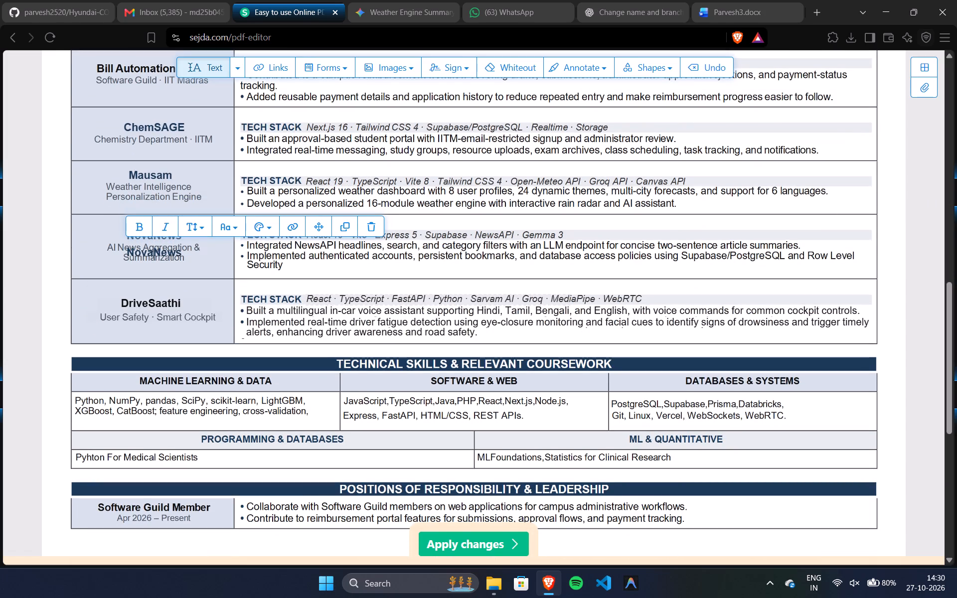
click(214, 270)
drag(153, 253, 152, 301)
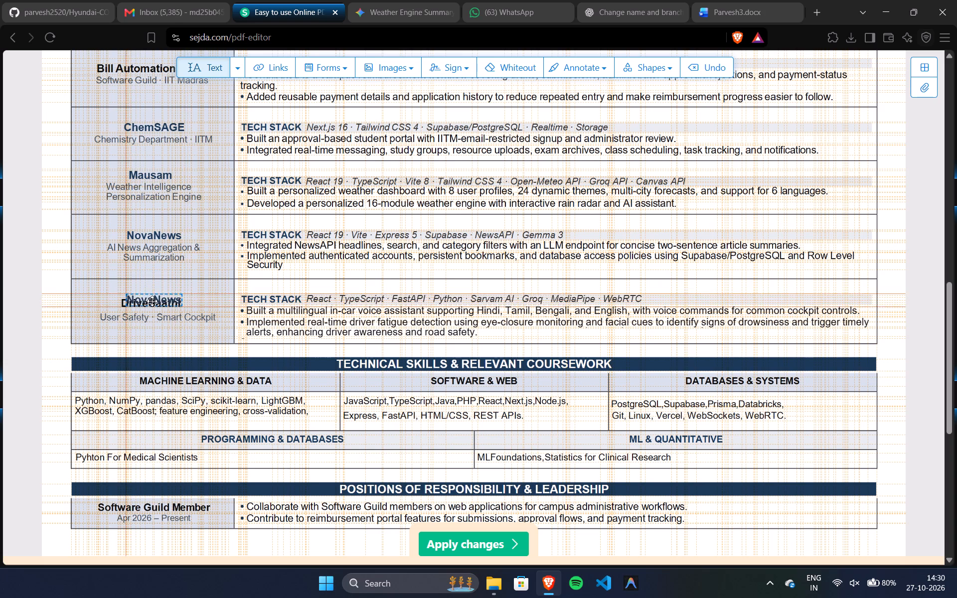
drag(152, 301, 155, 289)
Delete the original black DriveSaathi project title.
click(149, 301)
click(363, 277)
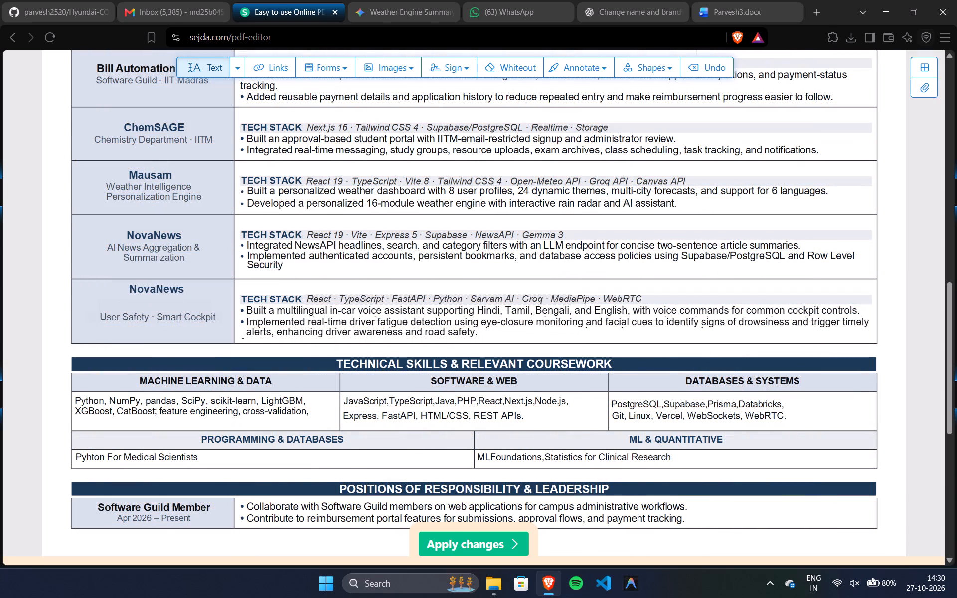
Change the copied NovaNews title's text to DriveSathi and move it down to just above the User Safety · Smart Cockpit subtitle.
drag(152, 290, 148, 301)
click(181, 289)
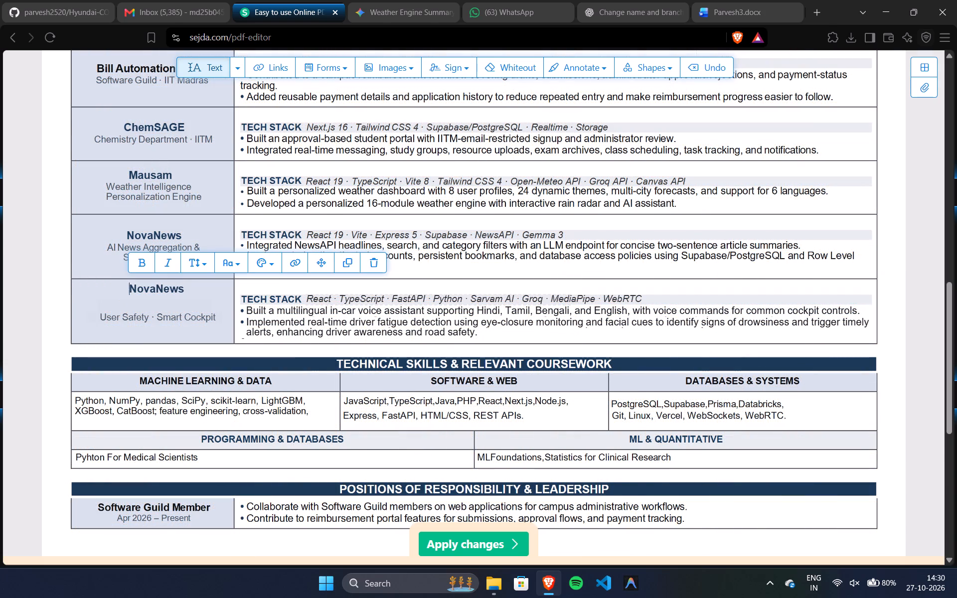
click(181, 289)
key(ctrl+a)
text(Drive)
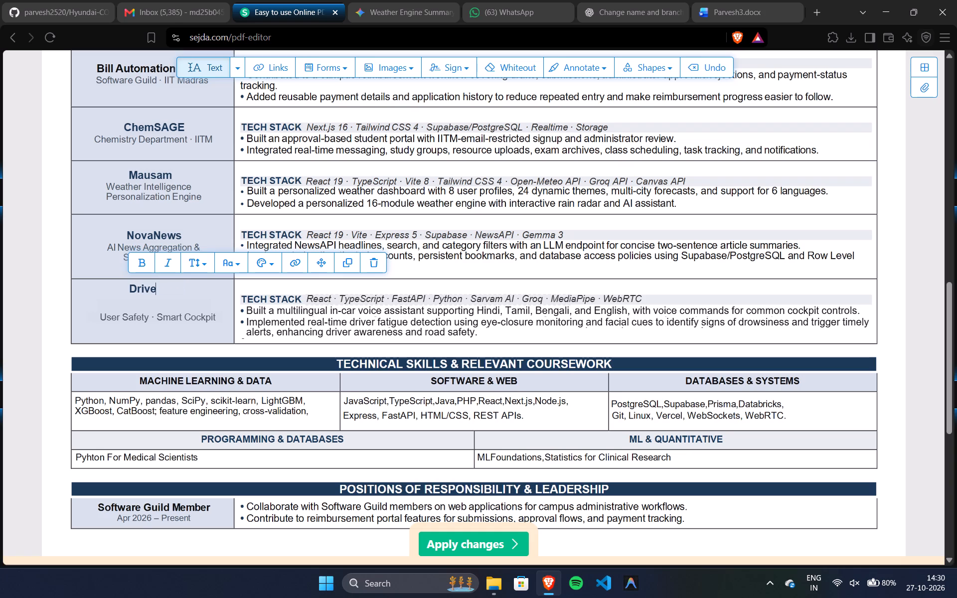
text(SAthi)
key(BackSpace)
key(BackSpace)
key(BackSpace)
key(BackSpace)
text(athi)
click(59, 309)
drag(133, 289, 130, 300)
Check the link area over the DriveSathi project title and the repository it points to.
scroll(101, 299, up, 6)
click(280, 68)
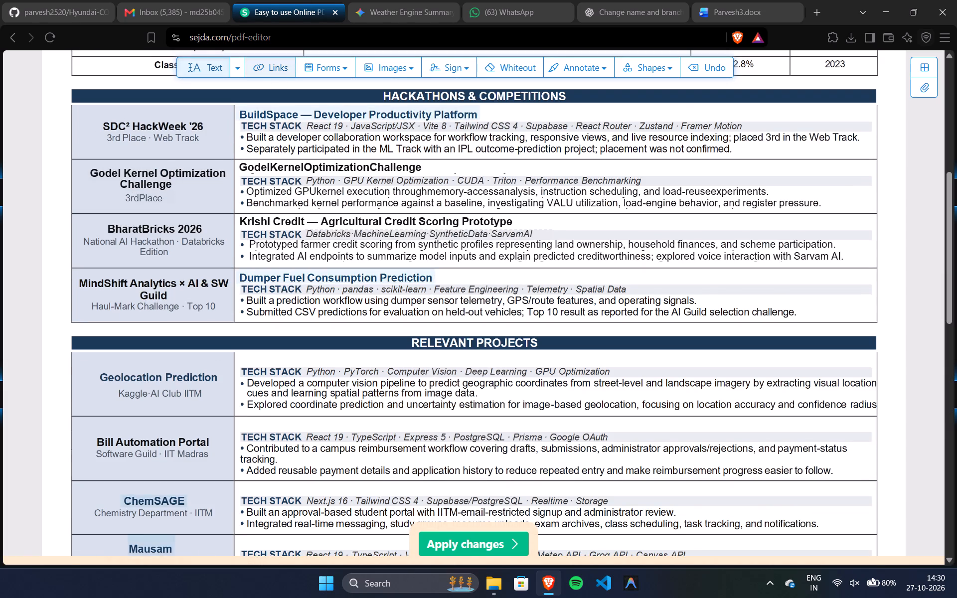
scroll(206, 237, down, 6)
click(154, 302)
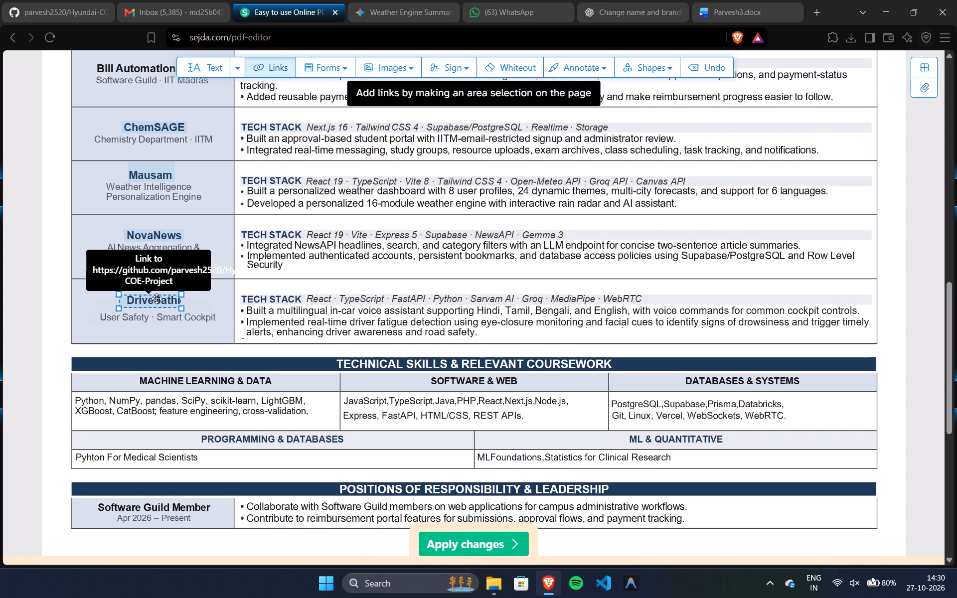
click(43, 316)
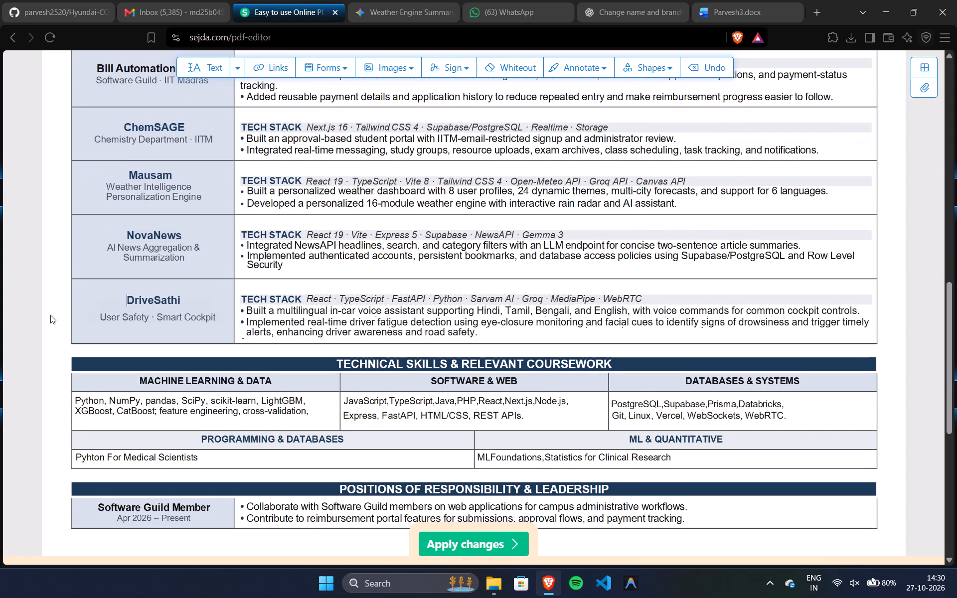
Review the edited résumé from its header to the Extra-Curricular Activities section.
scroll(125, 316, up, 1)
scroll(216, 328, up, 1)
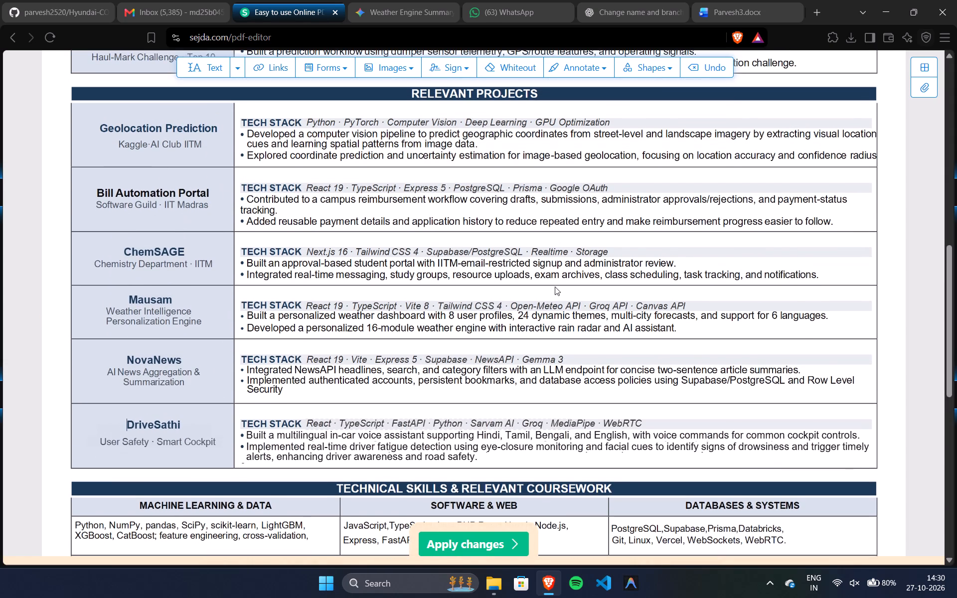
scroll(670, 383, down, 4)
scroll(647, 401, up, 5)
scroll(499, 404, up, 4)
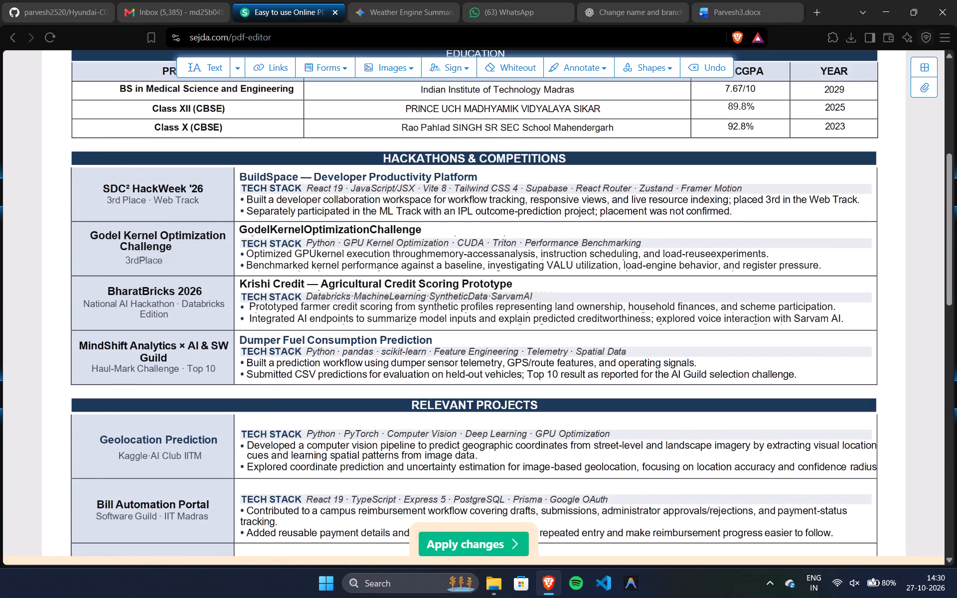
scroll(498, 404, up, 4)
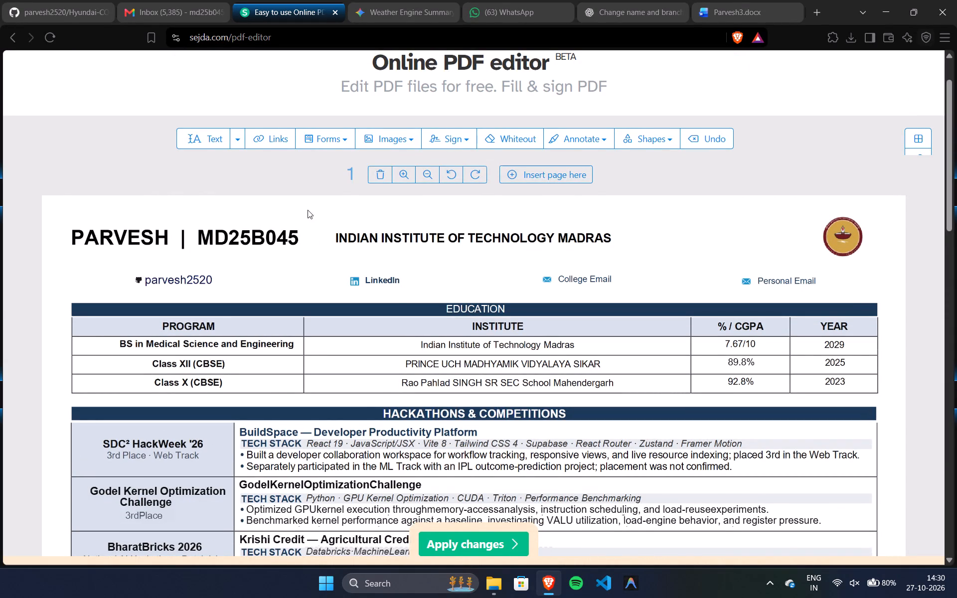
scroll(392, 304, down, 4)
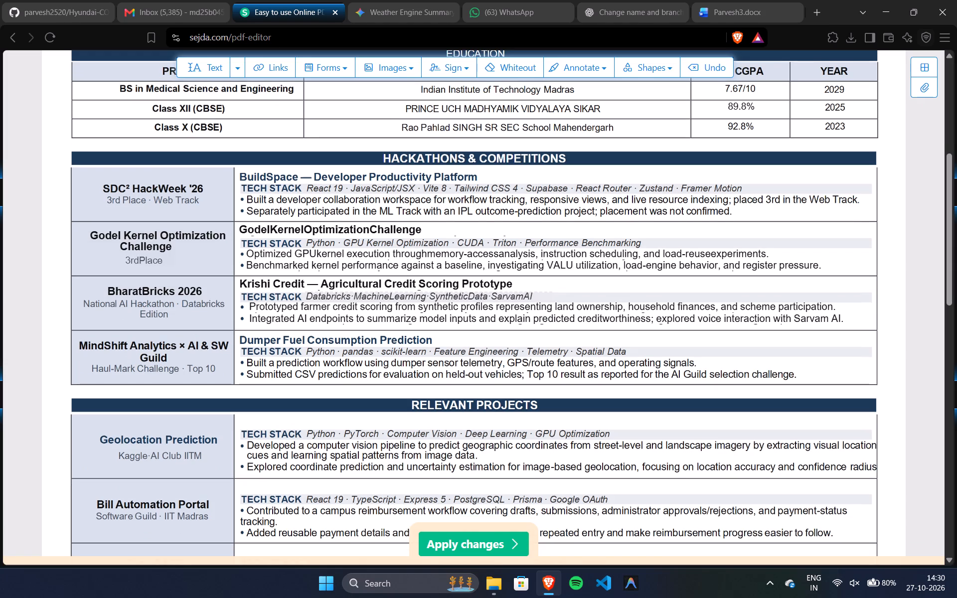
scroll(356, 389, down, 9)
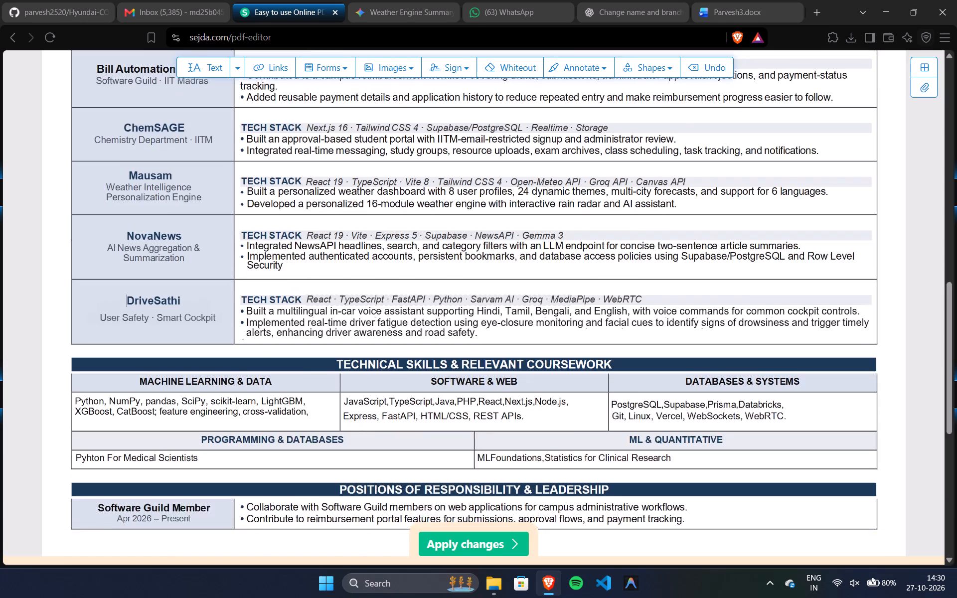
scroll(356, 390, down, 3)
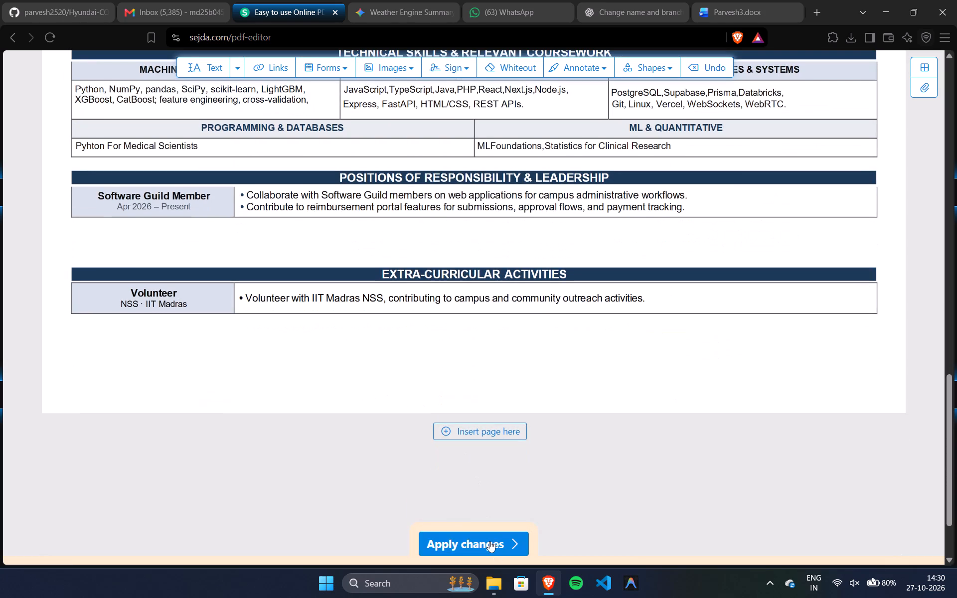
Apply the changes and examine the generated PDF preview through to the last section.
click(489, 541)
scroll(470, 382, up, 2)
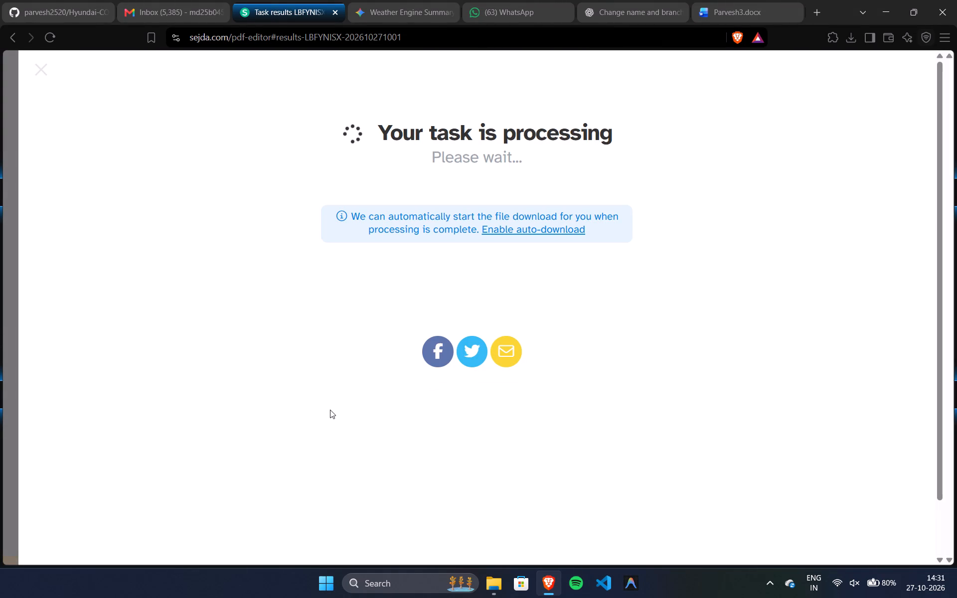
scroll(476, 399, down, 3)
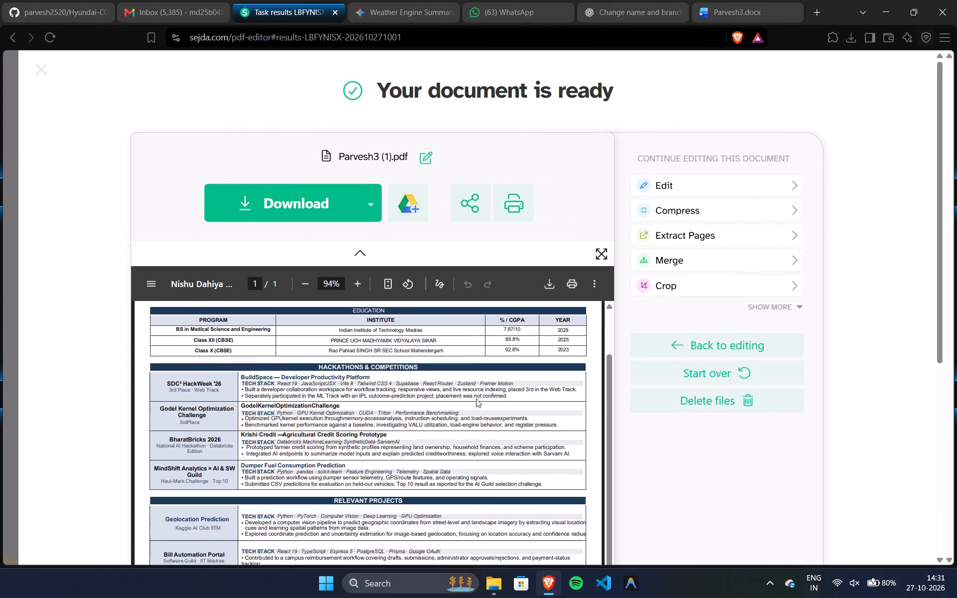
scroll(387, 436, down, 5)
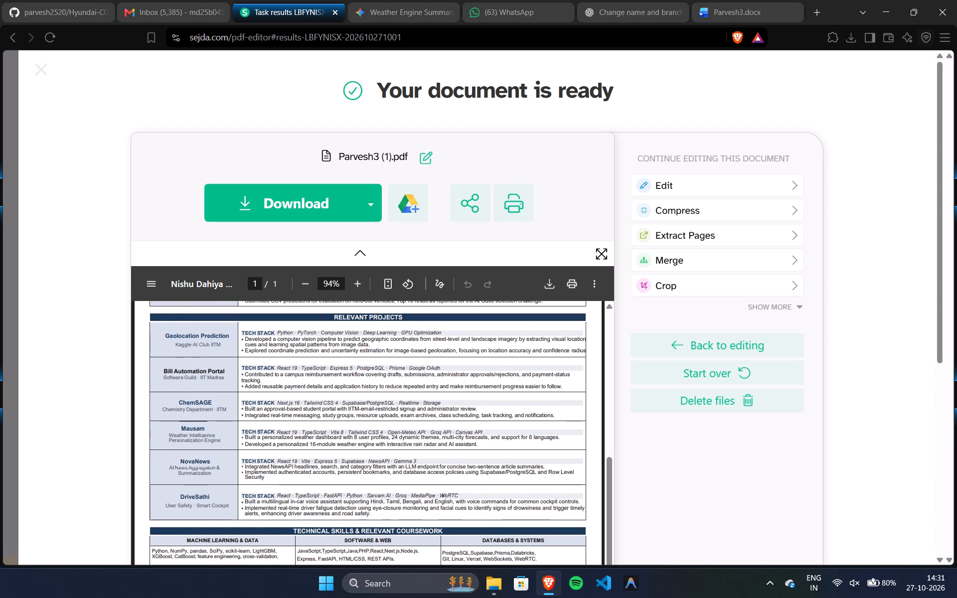
scroll(161, 212, down, 3)
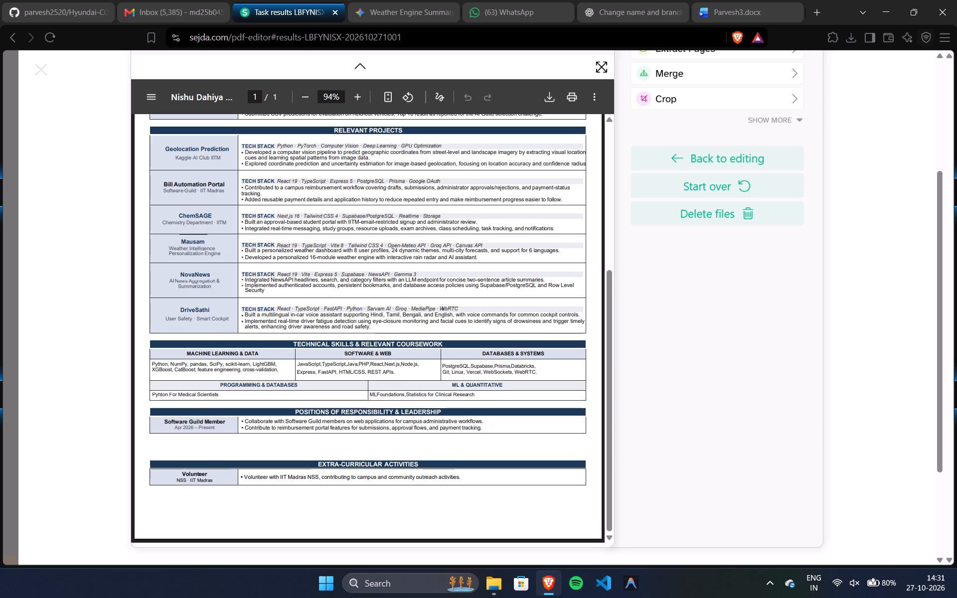
Return to editing and add DSA on a new line after cross-validation in the Machine Learning & Data skills.
click(682, 144)
click(680, 152)
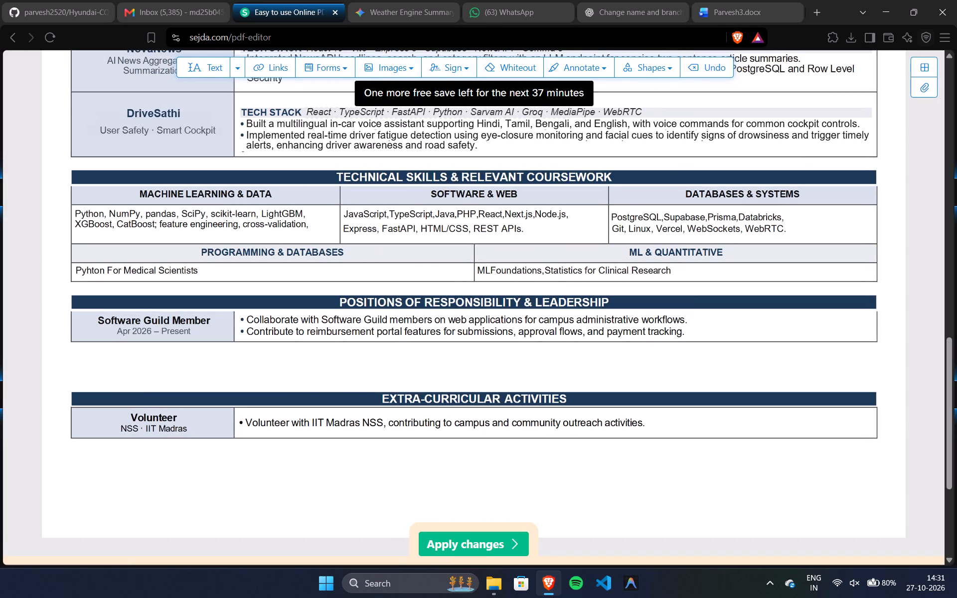
click(309, 225)
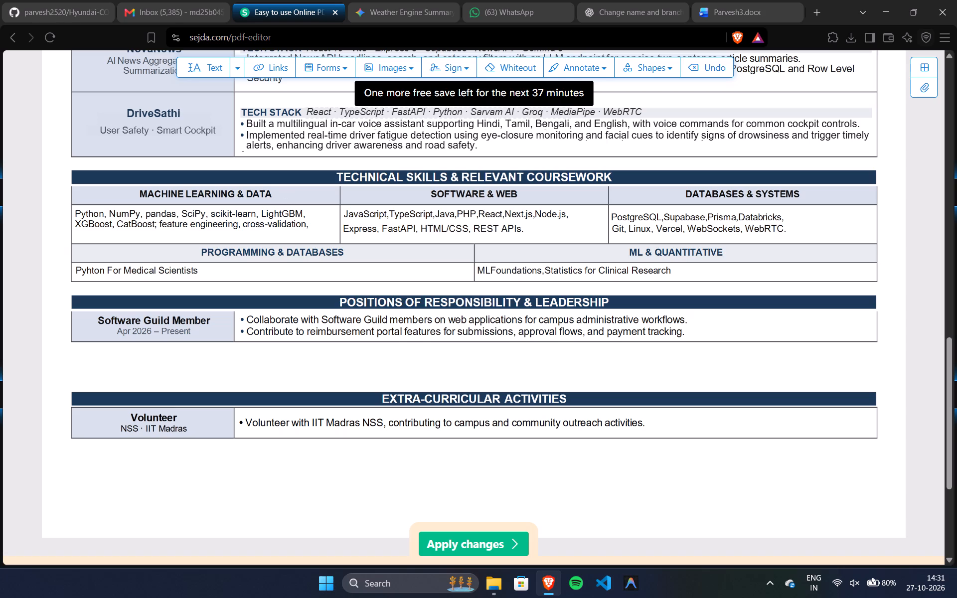
click(309, 225)
click(297, 229)
click(202, 59)
click(302, 222)
click(314, 225)
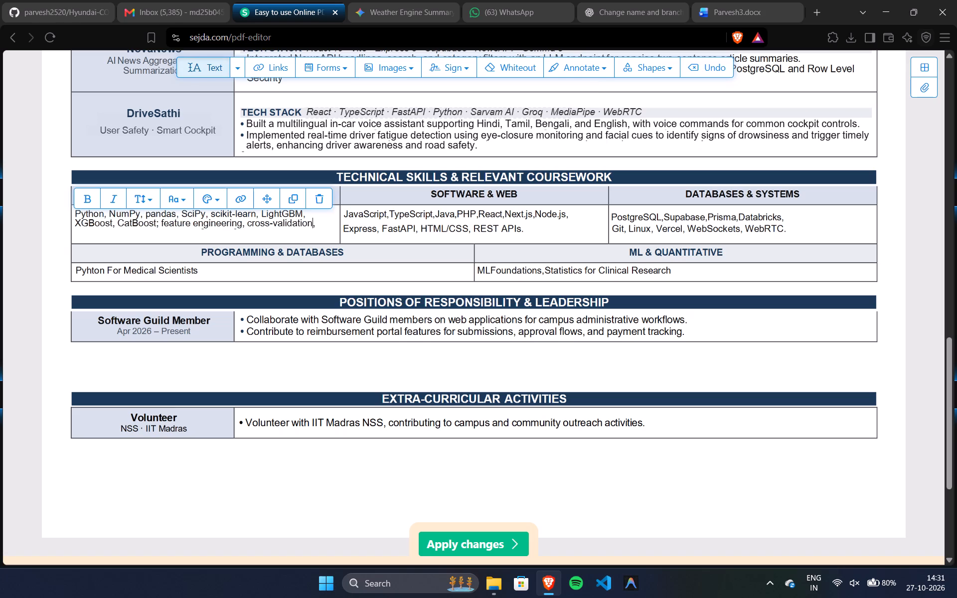
click(319, 224)
click(313, 226)
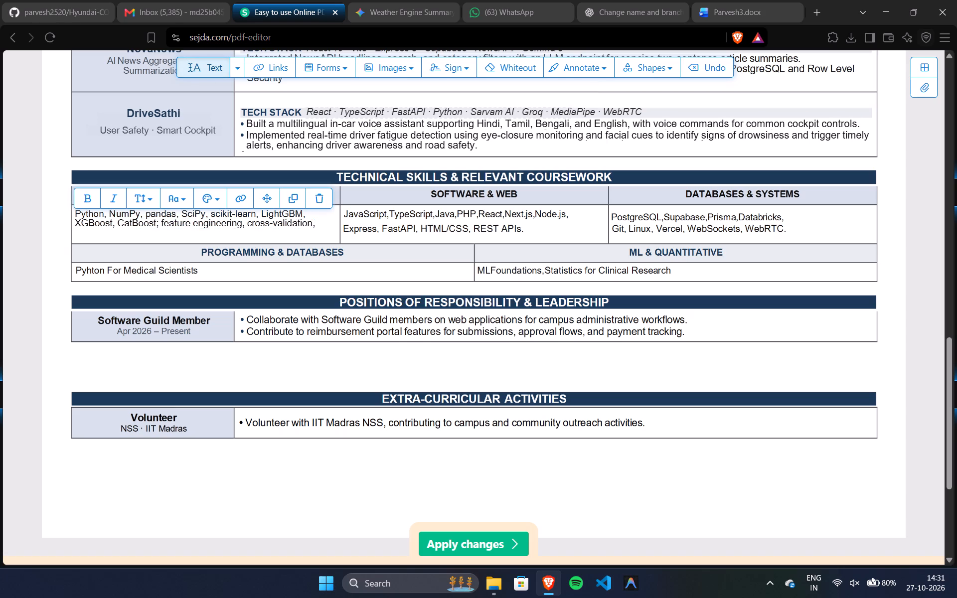
click(316, 223)
key(Return)
text(DSA)
click(57, 254)
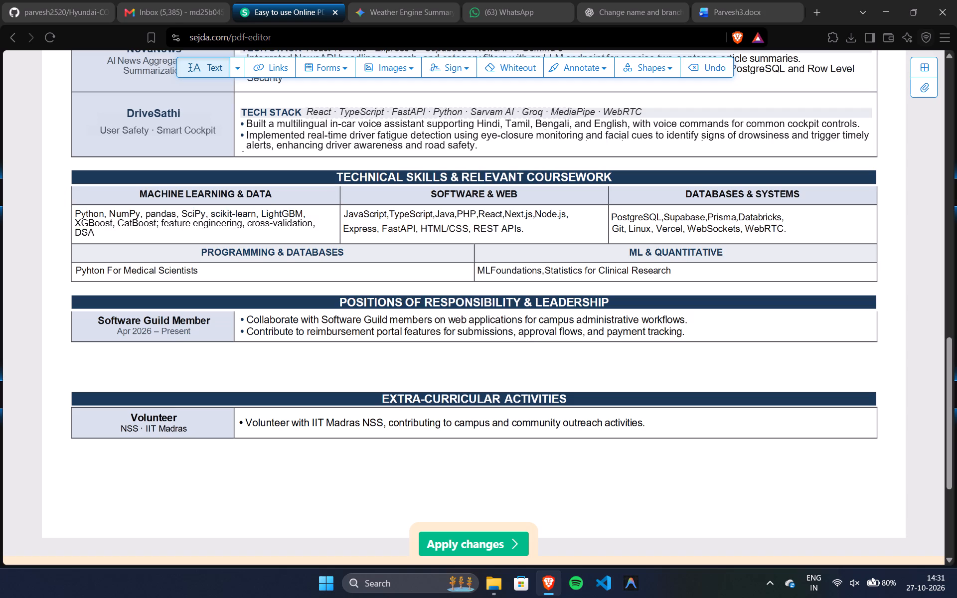
click(66, 359)
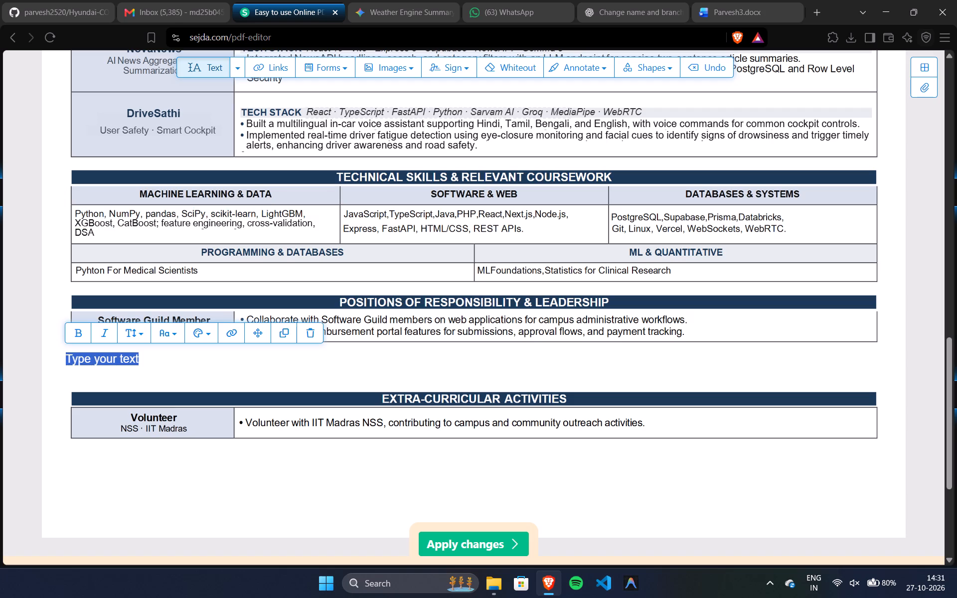
click(308, 332)
Apply the changes to generate the updated résumé PDF.
scroll(334, 397, up, 8)
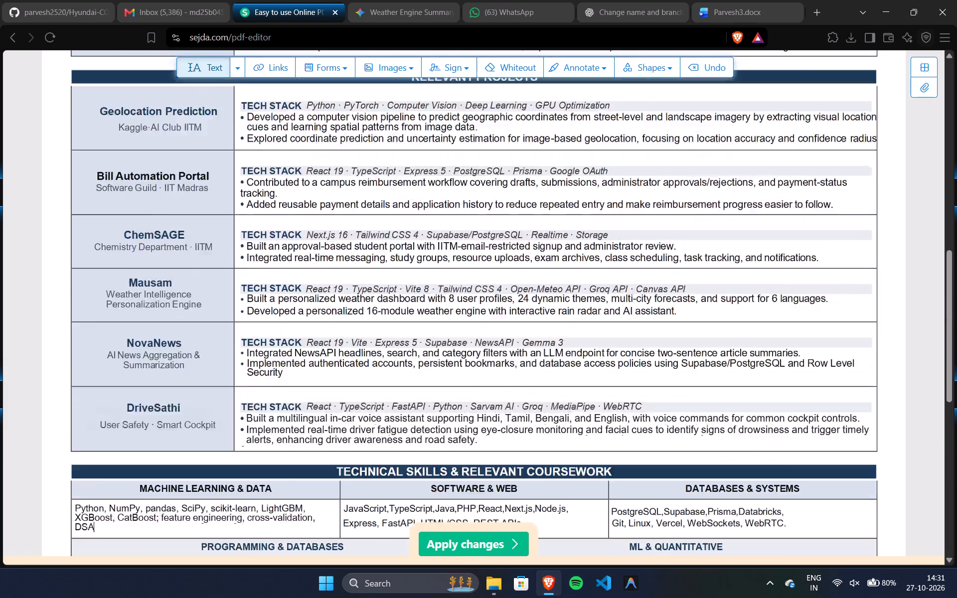
scroll(334, 397, up, 1)
click(479, 551)
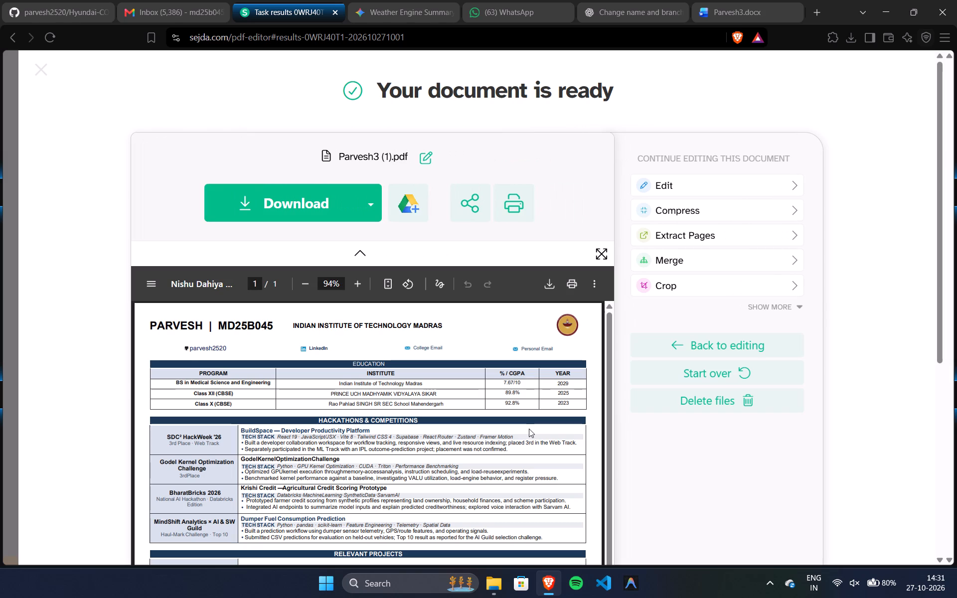
click(222, 281)
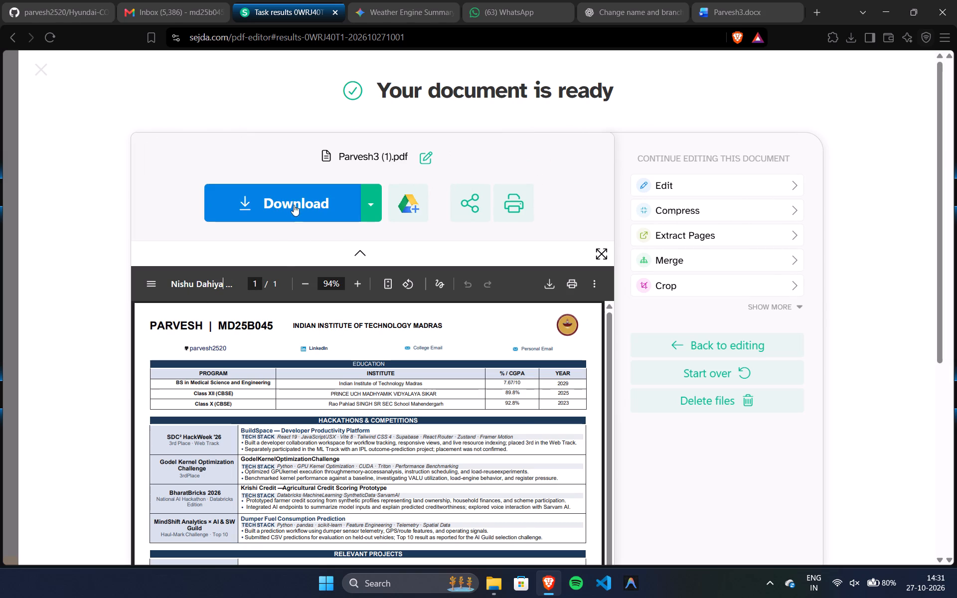
Download the updated résumé PDF to the Desktop, named Parvesh, the student roll number and Resume, joined by underscores.
click(296, 197)
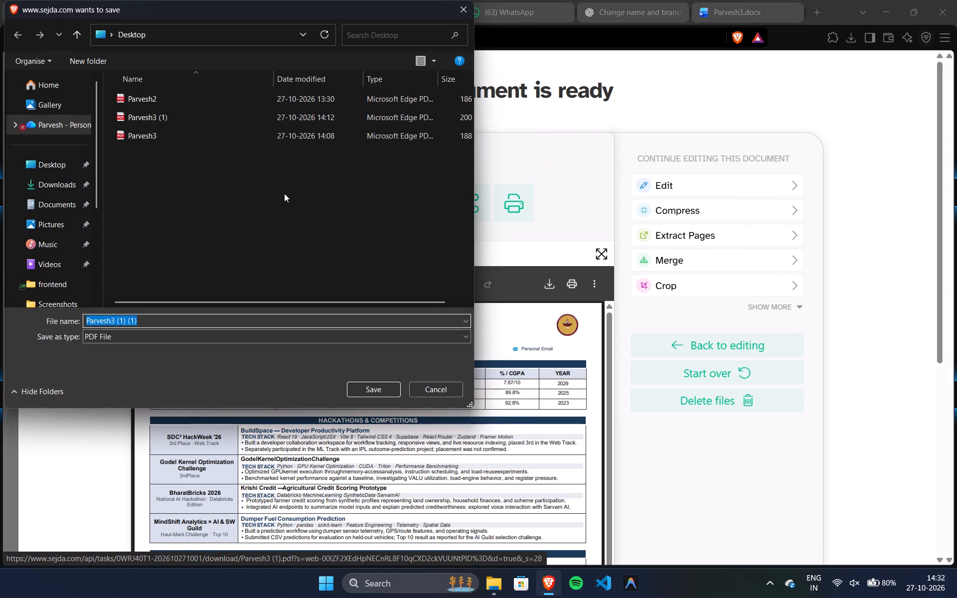
key(BackSpace)
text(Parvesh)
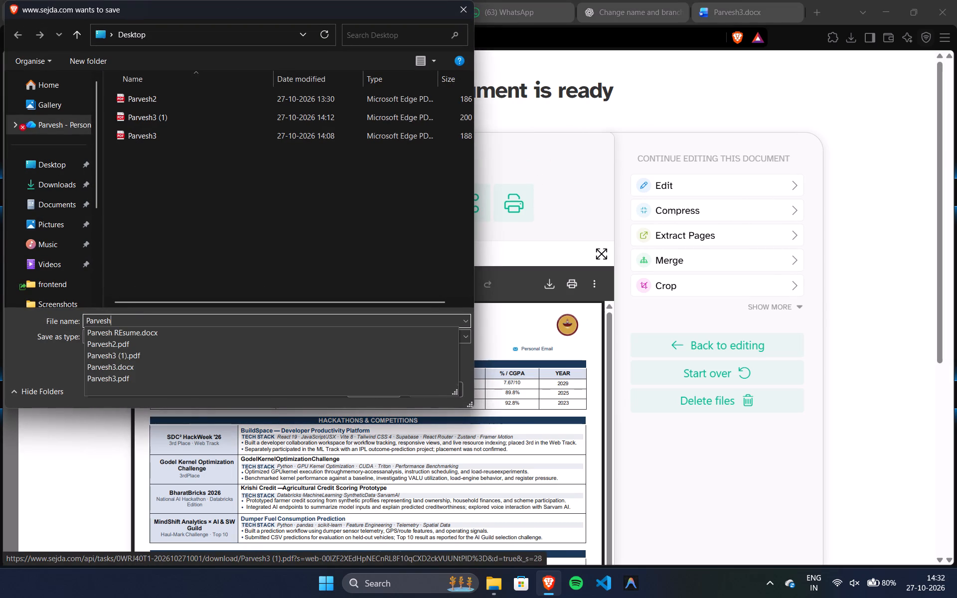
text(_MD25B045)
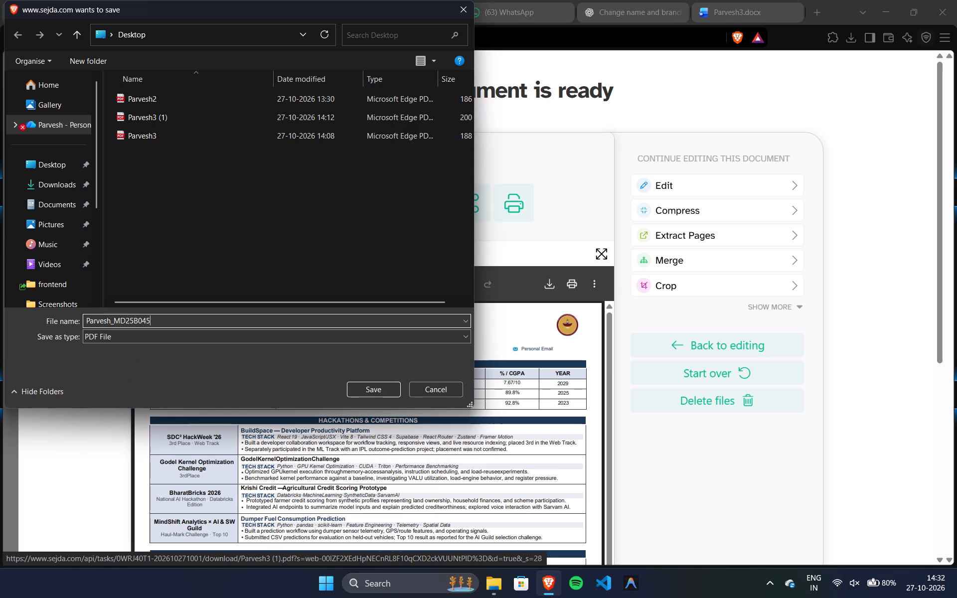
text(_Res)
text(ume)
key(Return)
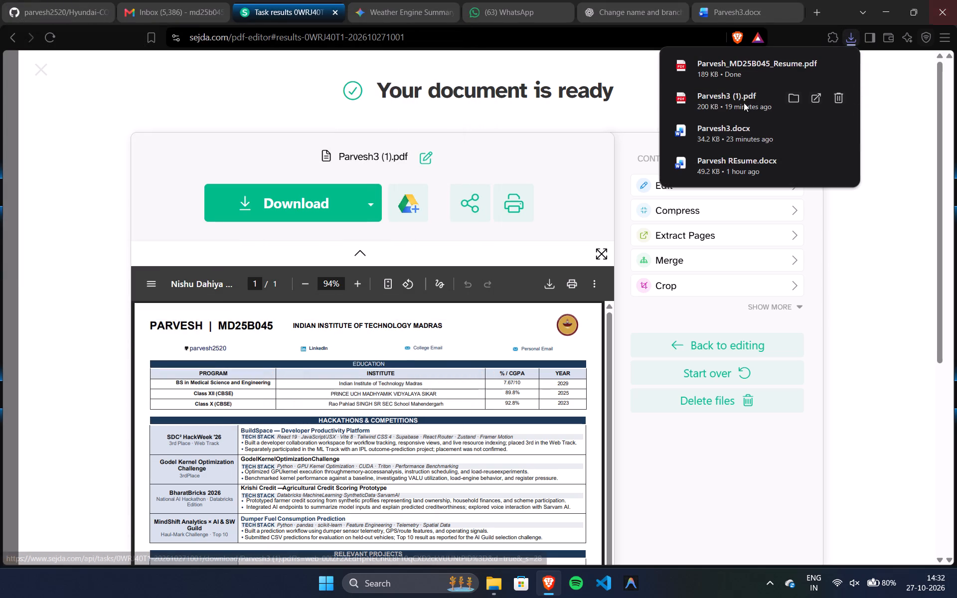
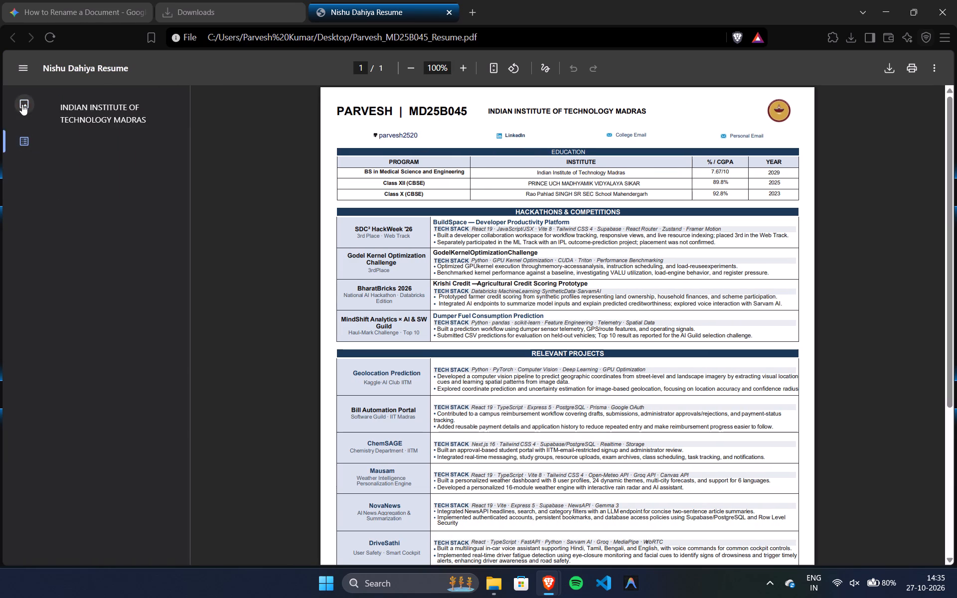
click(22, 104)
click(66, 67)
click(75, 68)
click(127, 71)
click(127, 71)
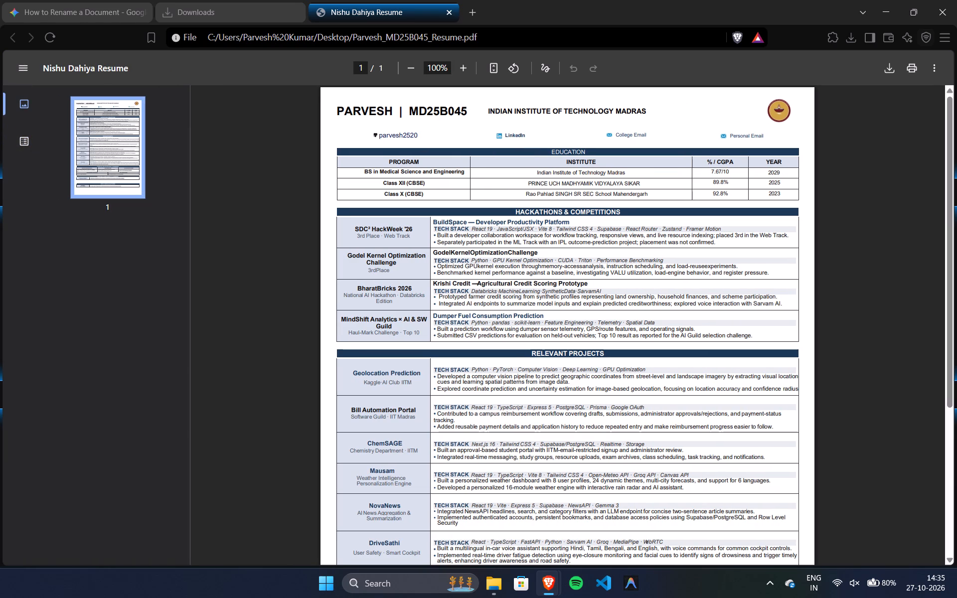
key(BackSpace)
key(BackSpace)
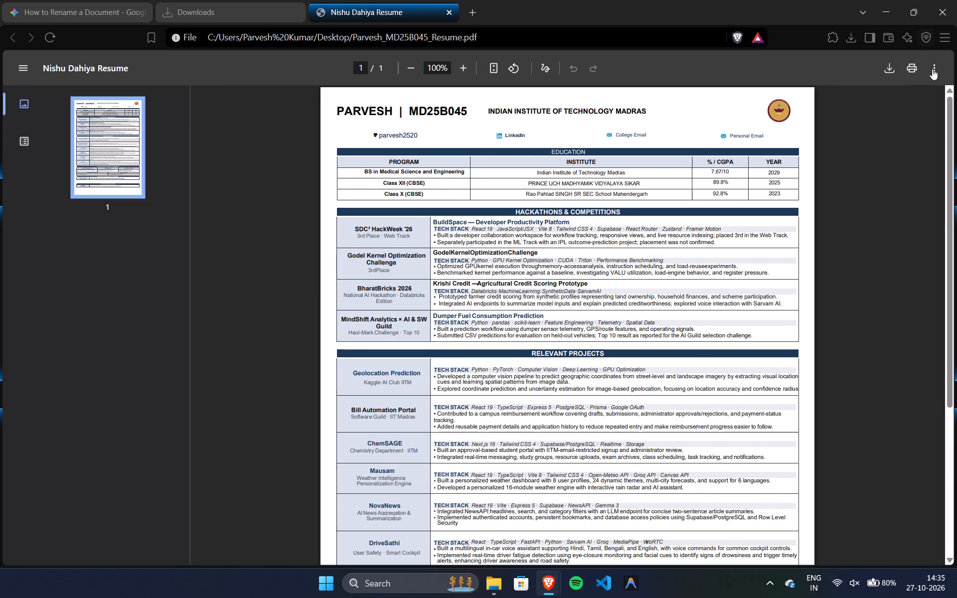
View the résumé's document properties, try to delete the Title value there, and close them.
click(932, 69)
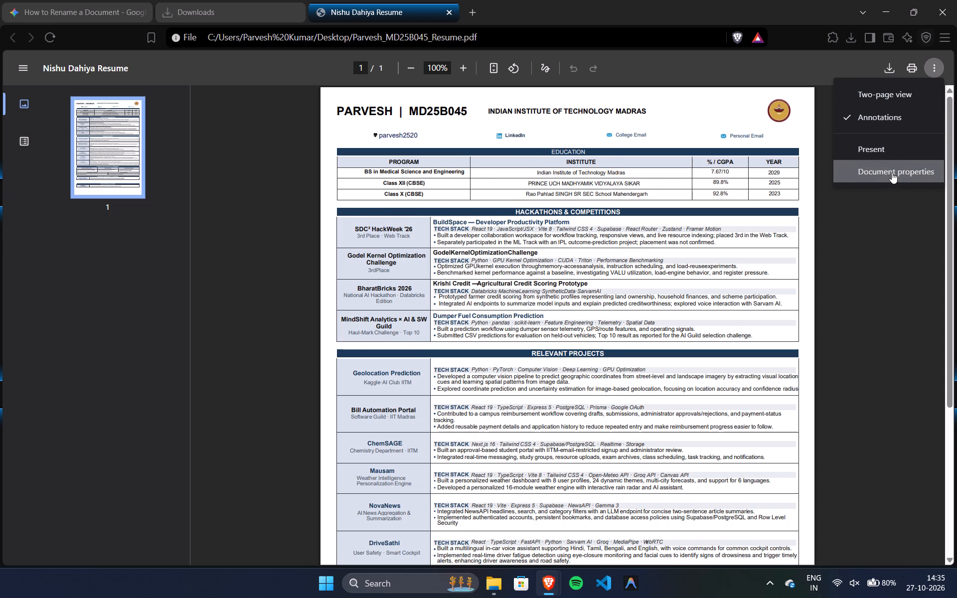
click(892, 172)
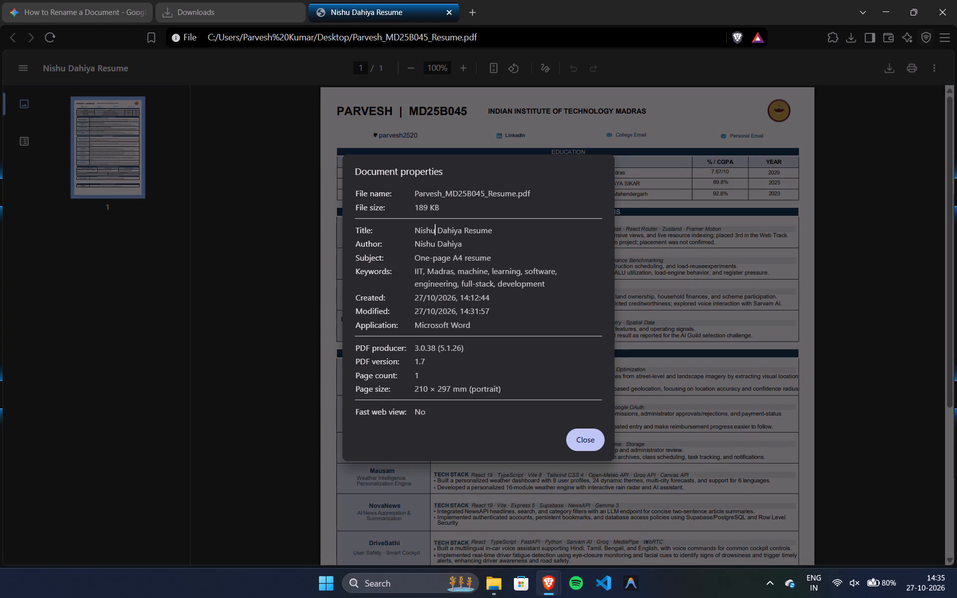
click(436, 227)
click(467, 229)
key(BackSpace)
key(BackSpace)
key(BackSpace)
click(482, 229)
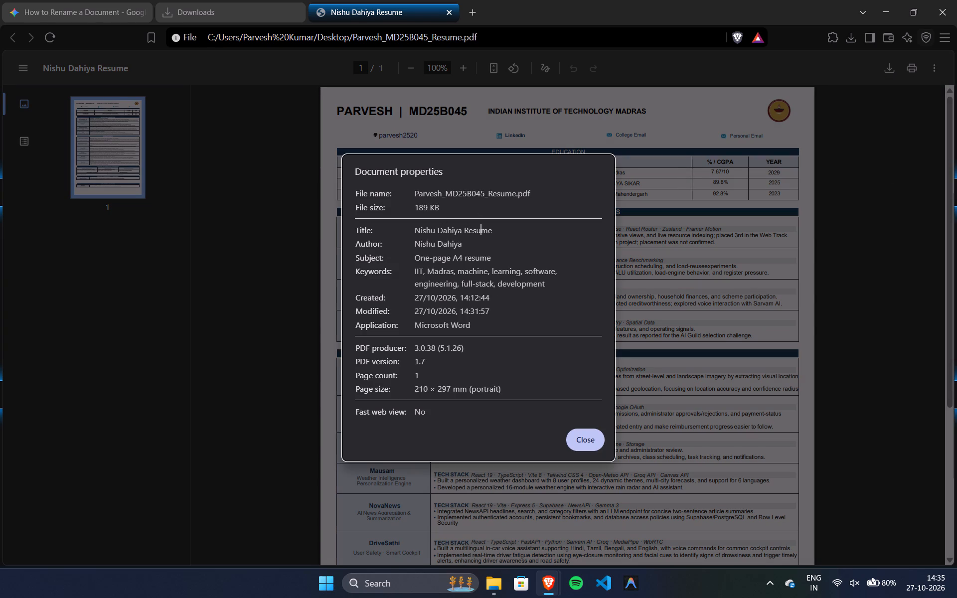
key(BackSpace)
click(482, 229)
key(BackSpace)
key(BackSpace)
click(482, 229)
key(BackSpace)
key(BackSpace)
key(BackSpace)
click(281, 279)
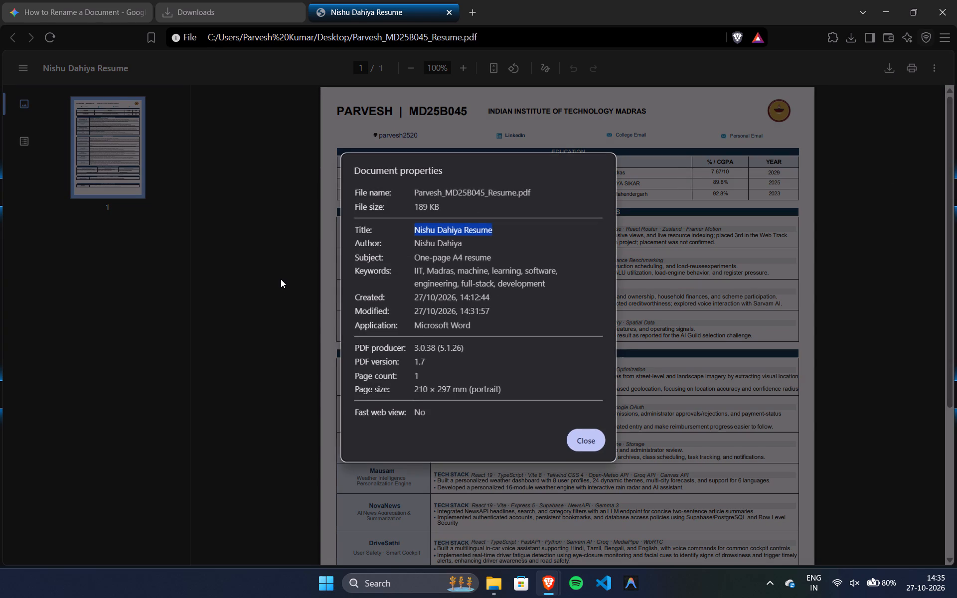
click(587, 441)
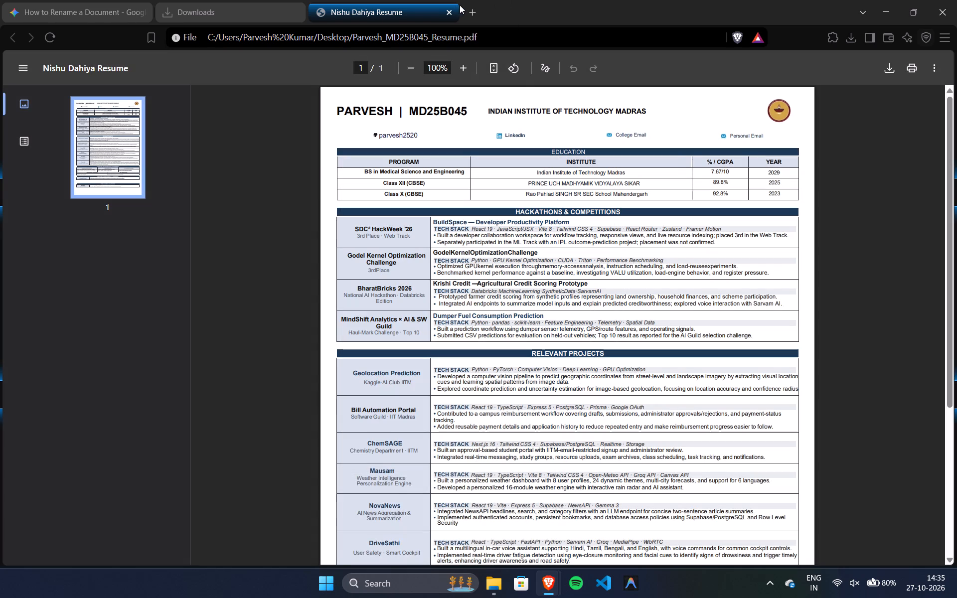
Search Google for "change title and author of pdf" and open the PDF24 Tools page for changing PDF document information.
click(469, 8)
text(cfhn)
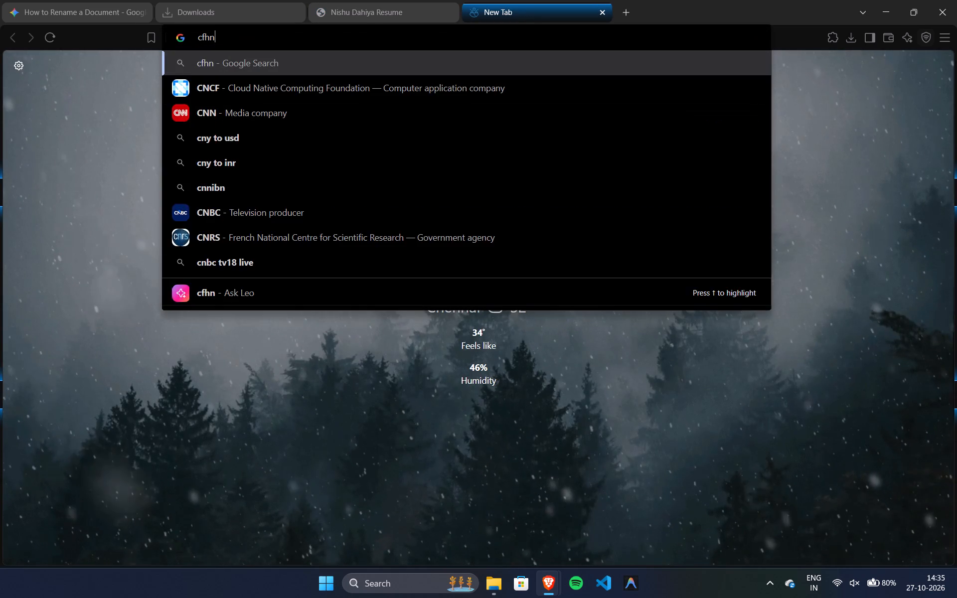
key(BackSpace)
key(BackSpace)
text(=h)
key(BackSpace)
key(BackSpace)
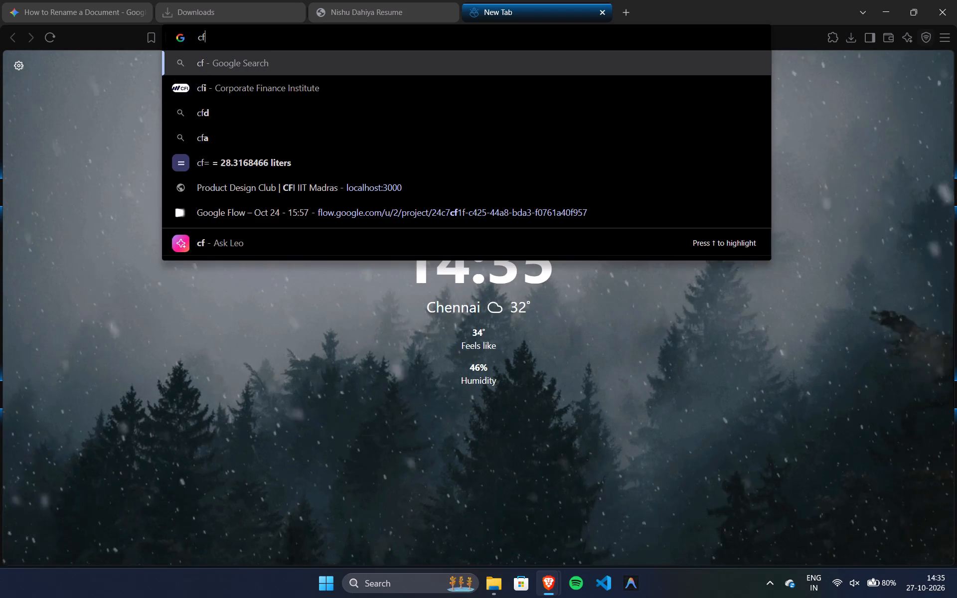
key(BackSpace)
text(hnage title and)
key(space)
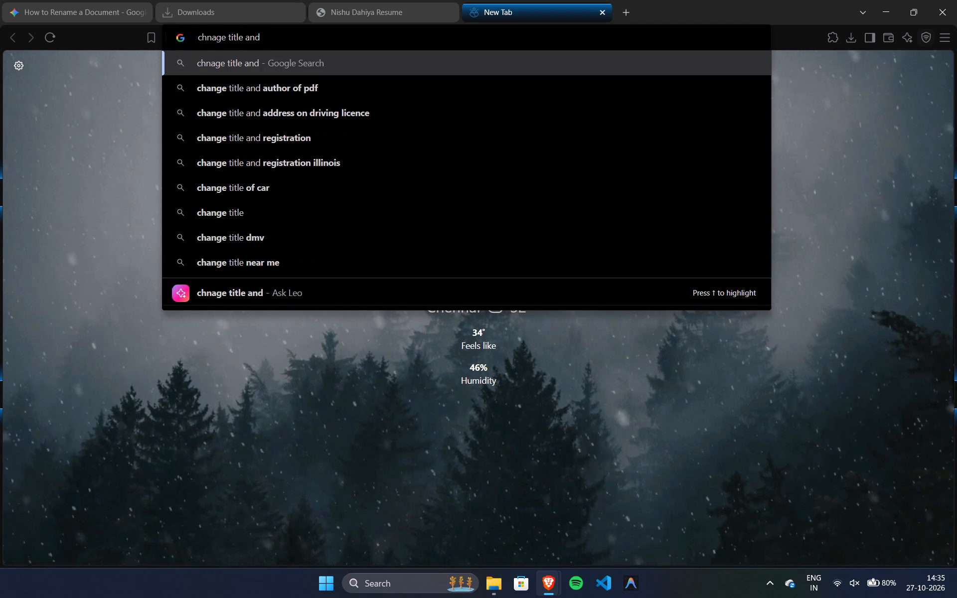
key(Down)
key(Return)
click(238, 434)
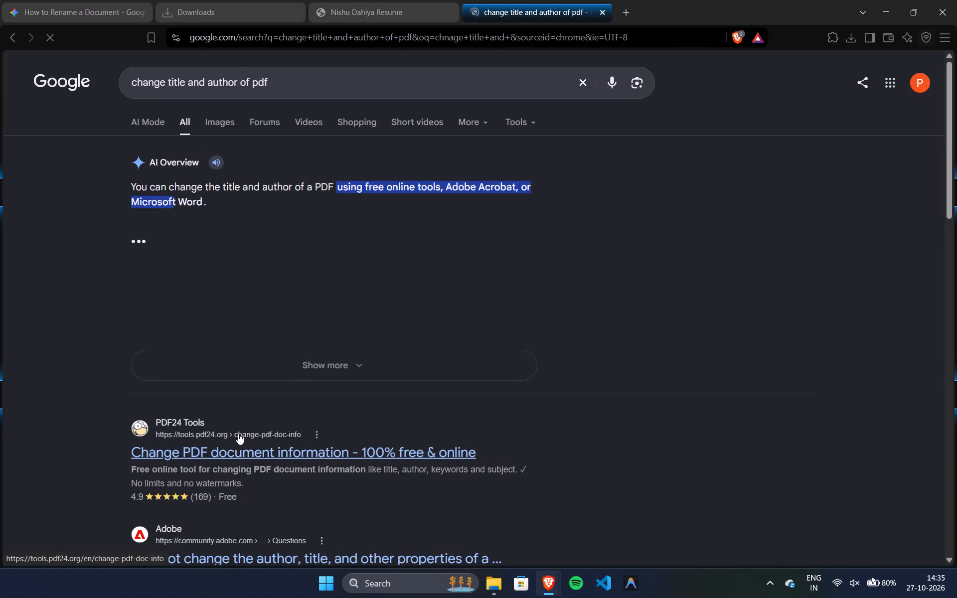
Load the newest résumé PDF from the Desktop into the PDF24 document information tool.
click(467, 280)
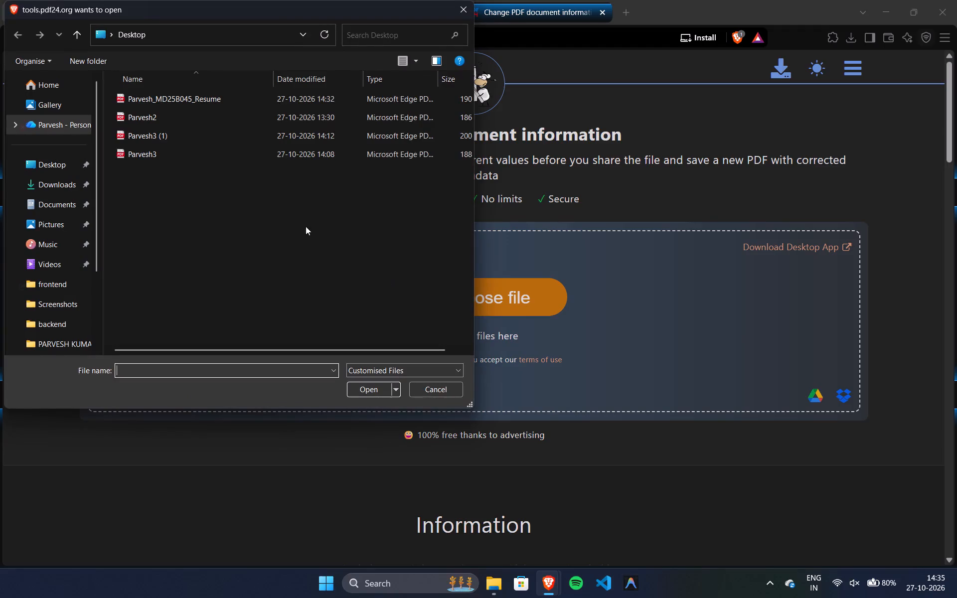
click(199, 98)
click(366, 395)
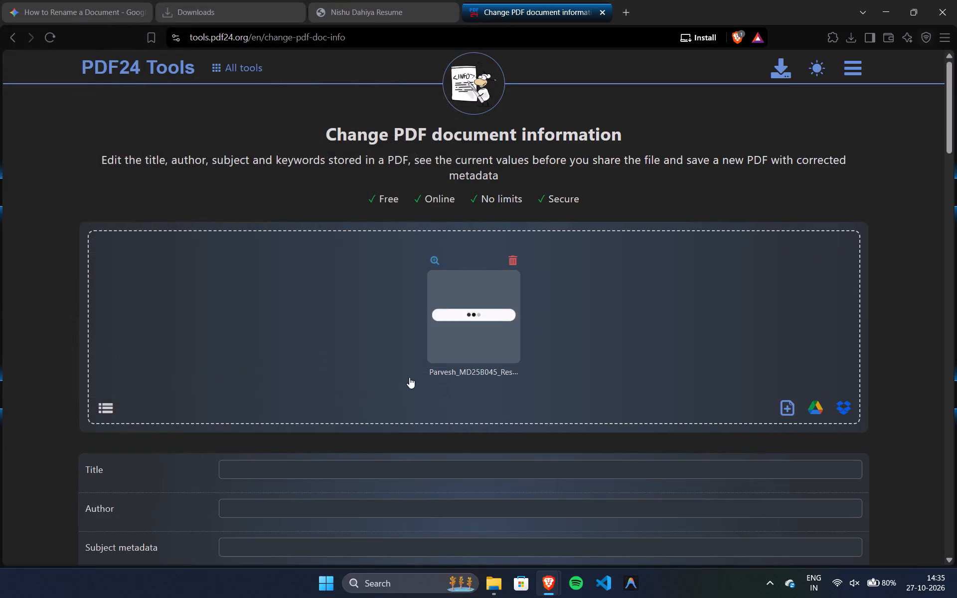
Replace the Title metadata with the résumé owner's full name followed by "Resume".
scroll(257, 404, down, 1)
click(255, 407)
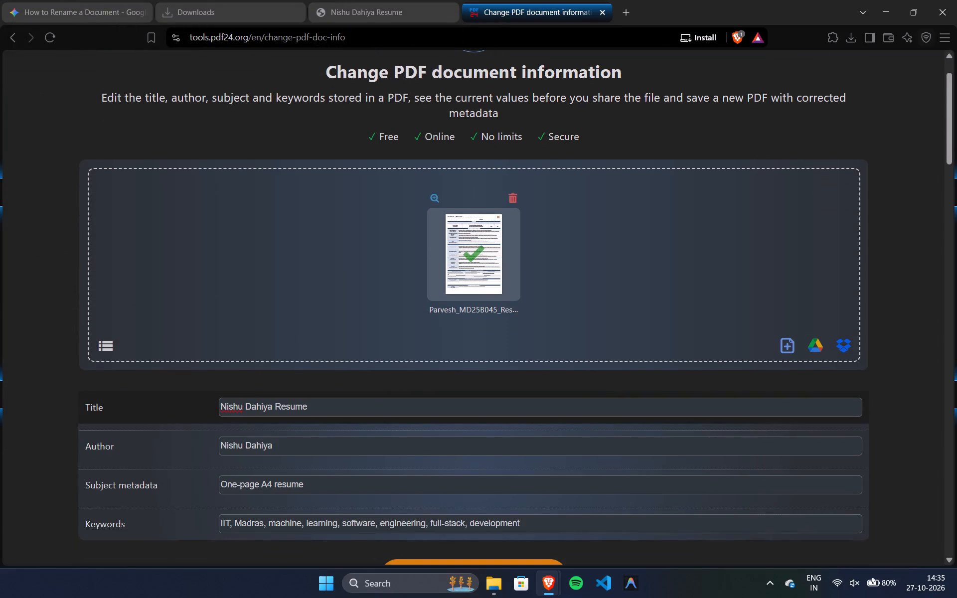
drag(300, 404, 249, 409)
key(ctrl+a)
key(ctrl+BackSpace)
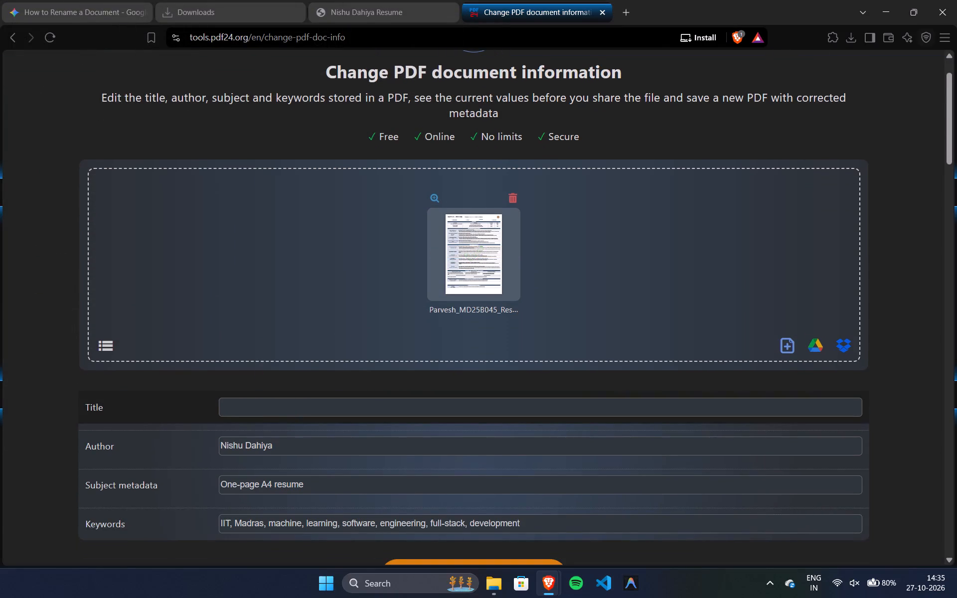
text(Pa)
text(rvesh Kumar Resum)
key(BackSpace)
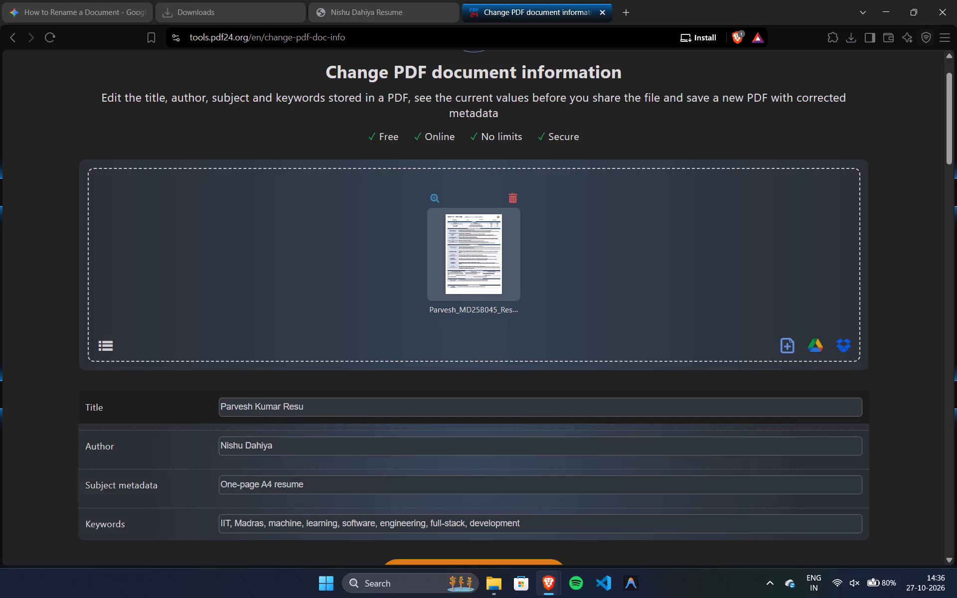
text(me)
Replace the Author metadata with the résumé owner's first name.
drag(278, 443, 212, 452)
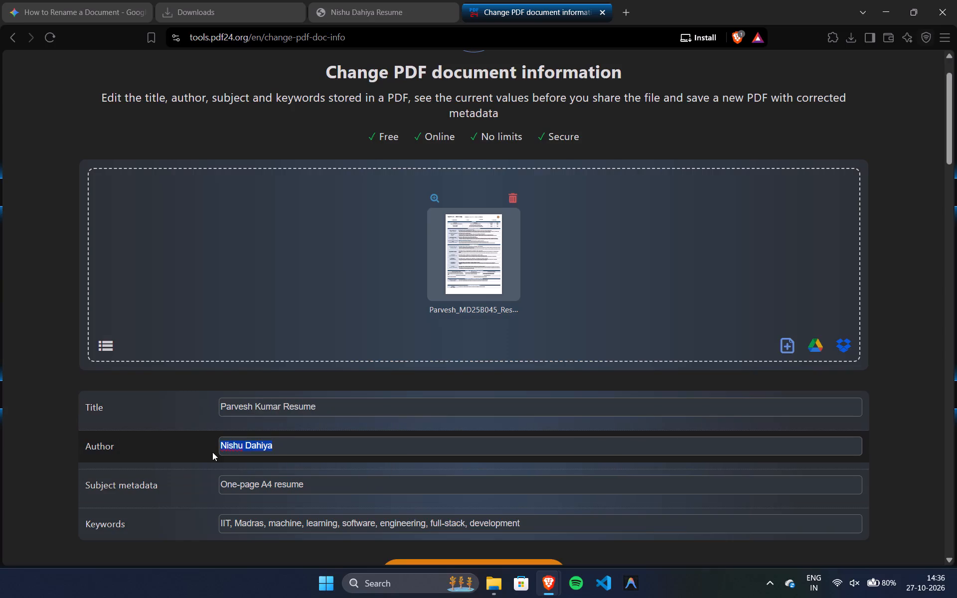
key(BackSpace)
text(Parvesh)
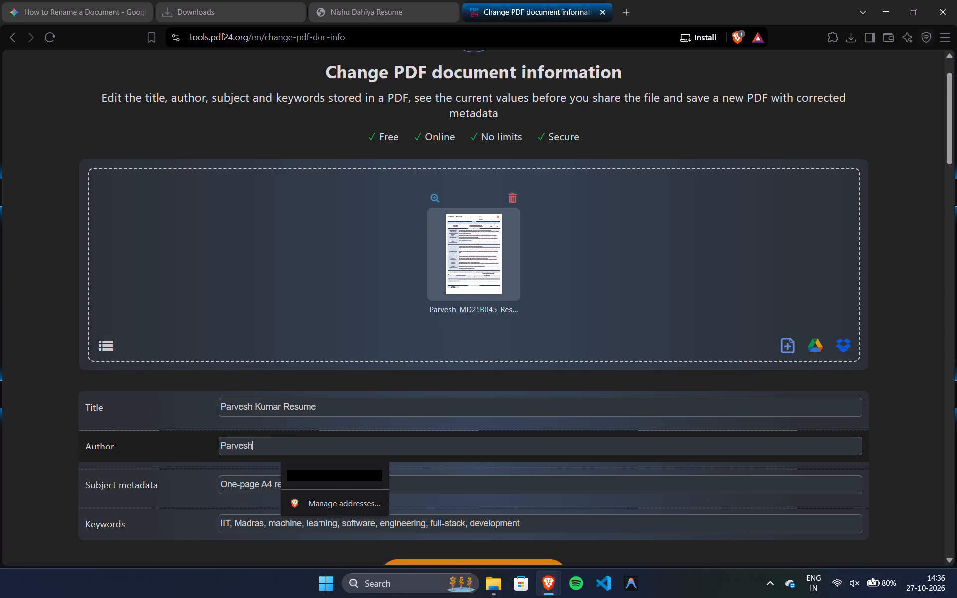
click(152, 483)
Apply the changed title and author metadata to the résumé PDF.
scroll(185, 513, down, 2)
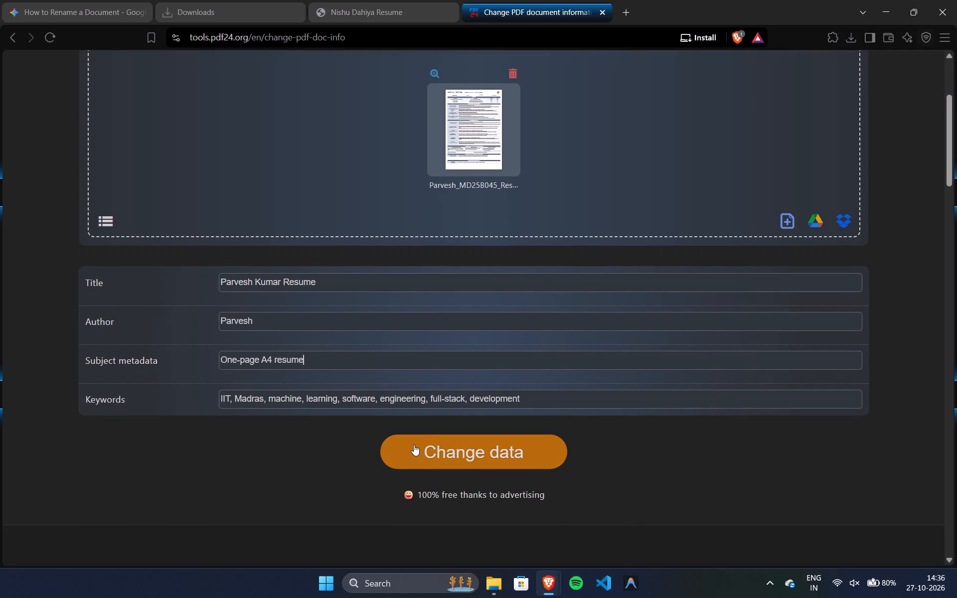
click(414, 445)
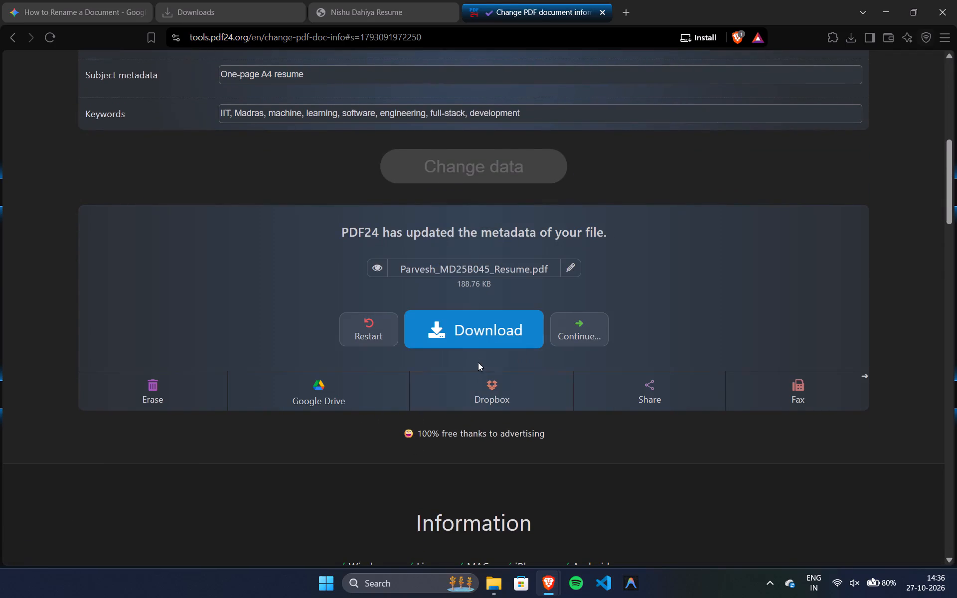
Download the updated résumé PDF into the Downloads folder, removing the (1) suffix from its file name.
click(474, 334)
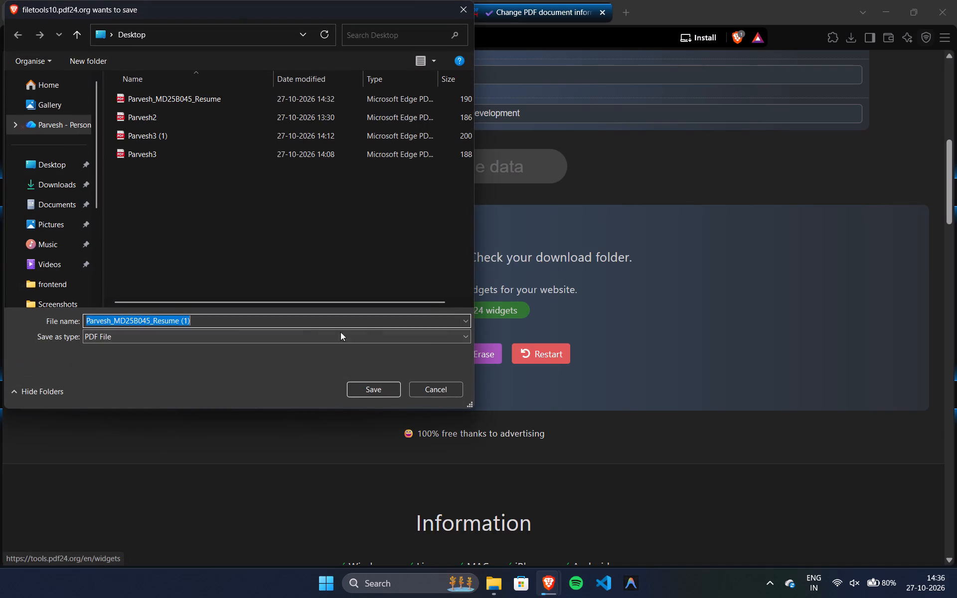
click(56, 182)
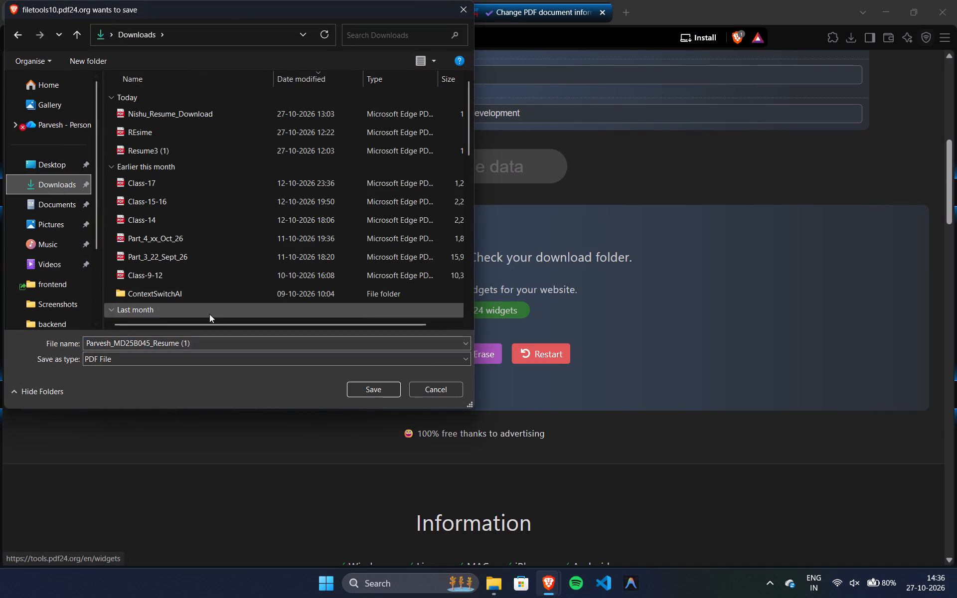
click(214, 337)
click(212, 342)
key(BackSpace)
key(BackSpace)
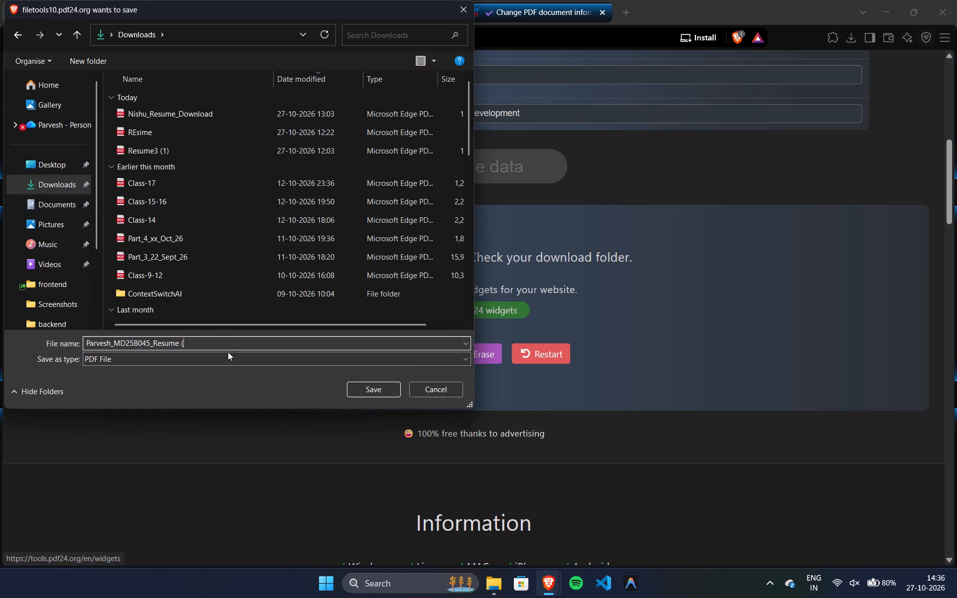
key(BackSpace)
click(382, 388)
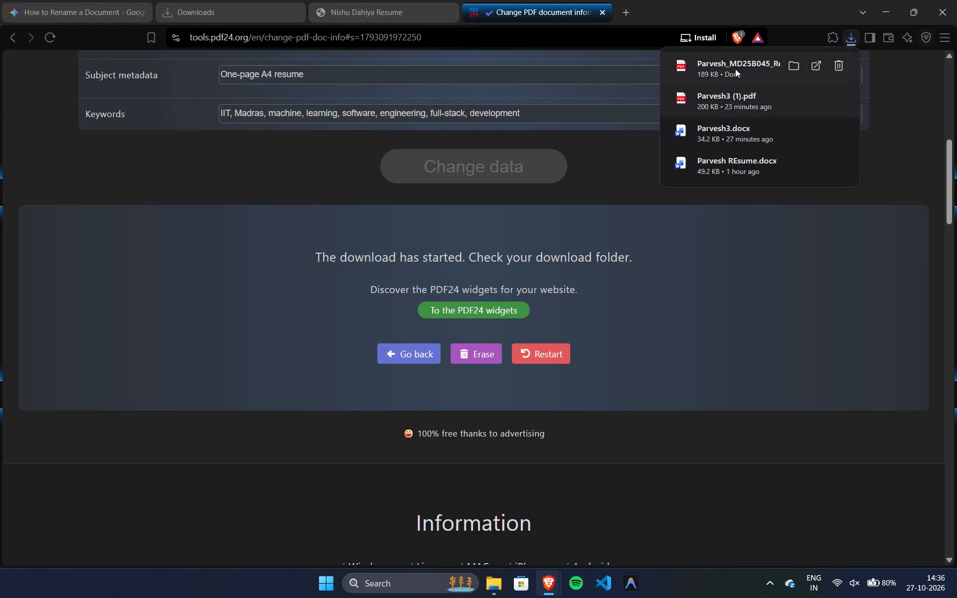
Open the downloaded résumé PDF, close the PDF24 page, and check the document title shown in the viewer.
click(735, 69)
middle_click(515, 0)
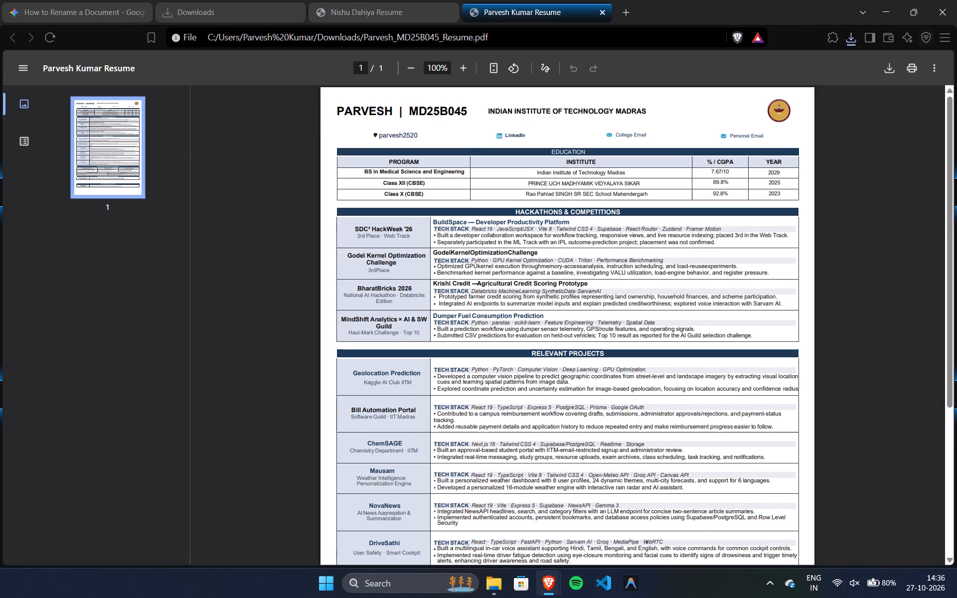
drag(72, 64, 219, 74)
click(222, 74)
Test the College Email link in the résumé header.
click(618, 136)
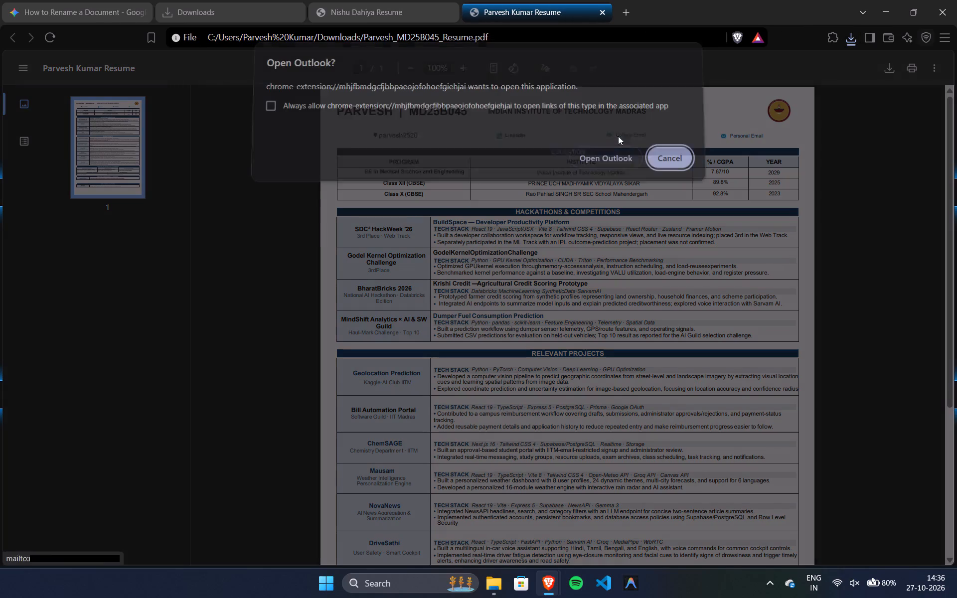
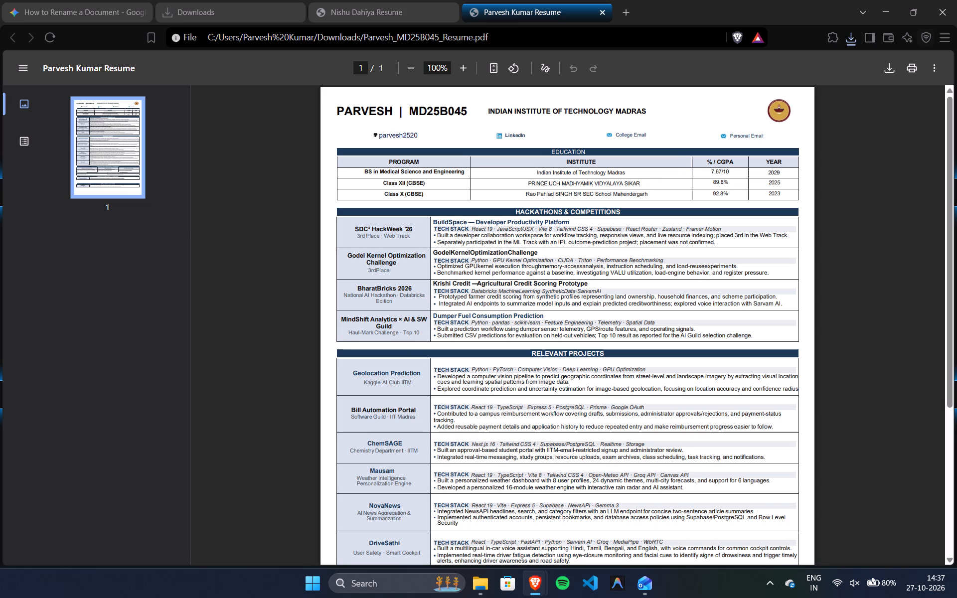
Test the GitHub links on the ChemSAGE and Mausam project titles in the downloaded résumé PDF, returning to the résumé after each.
click(386, 442)
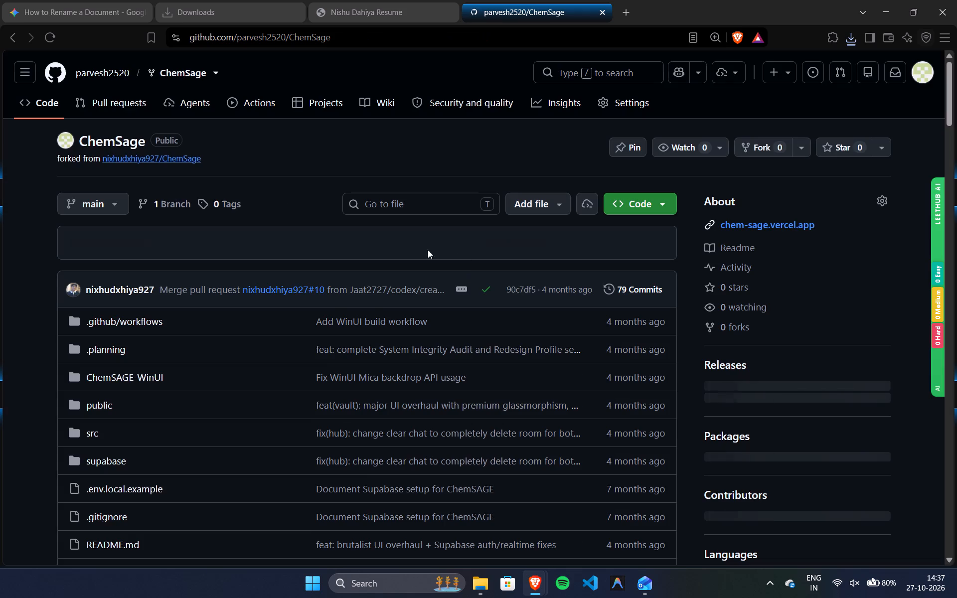
click(10, 38)
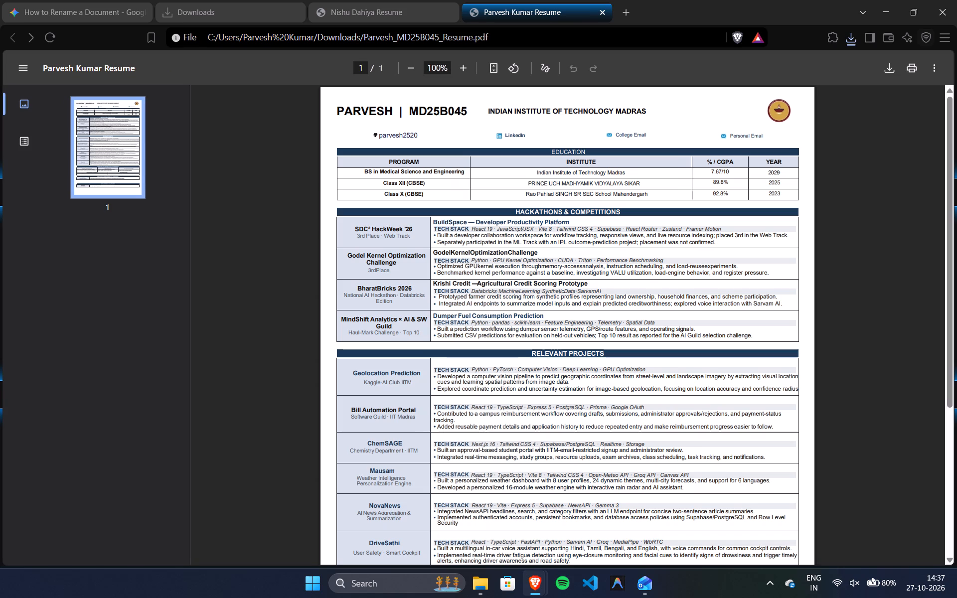
click(378, 470)
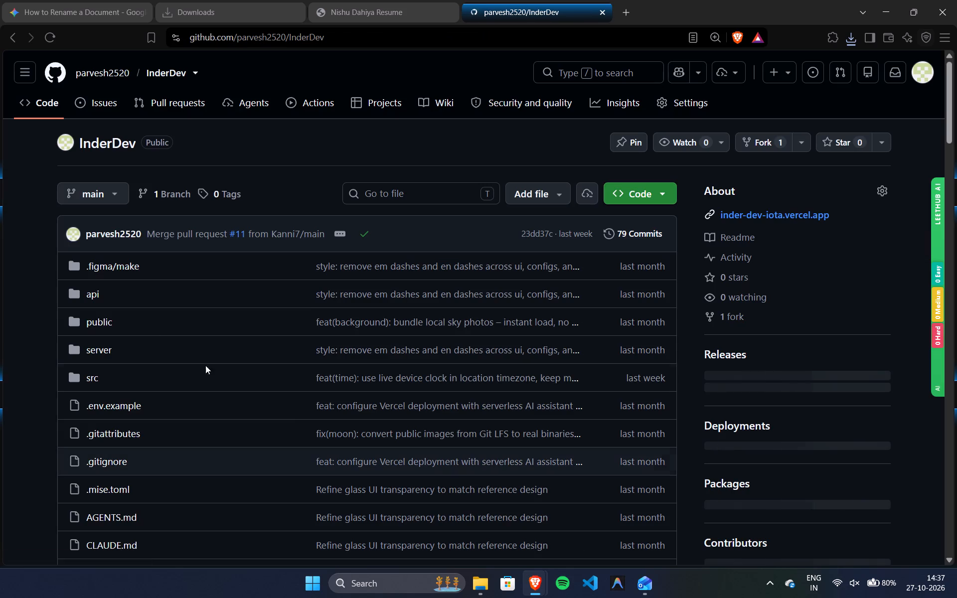
click(13, 39)
scroll(426, 254, down, 2)
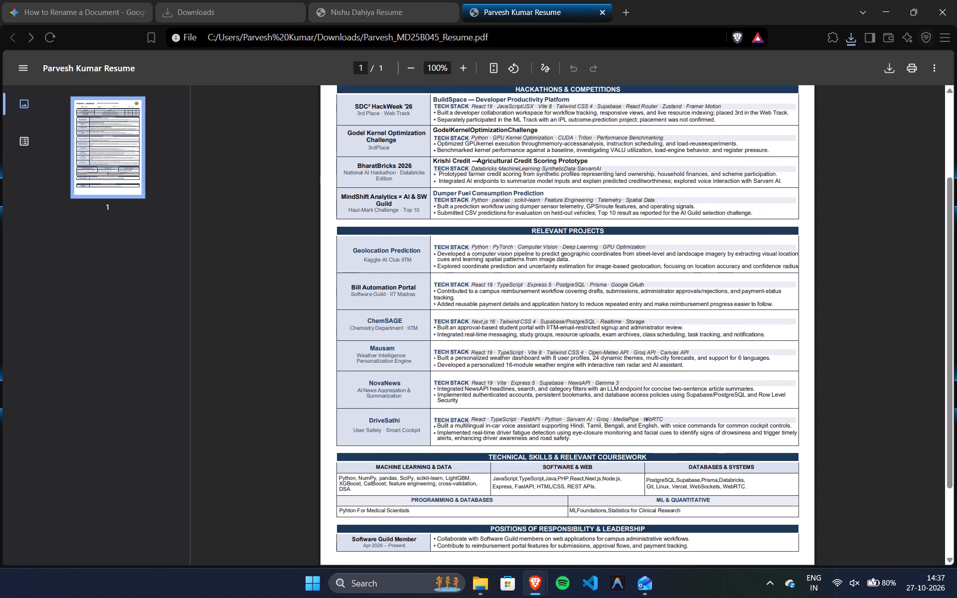
Test the GitHub links on the NovaNews and DriveSathi project titles in the résumé PDF, returning to the résumé after each.
click(375, 380)
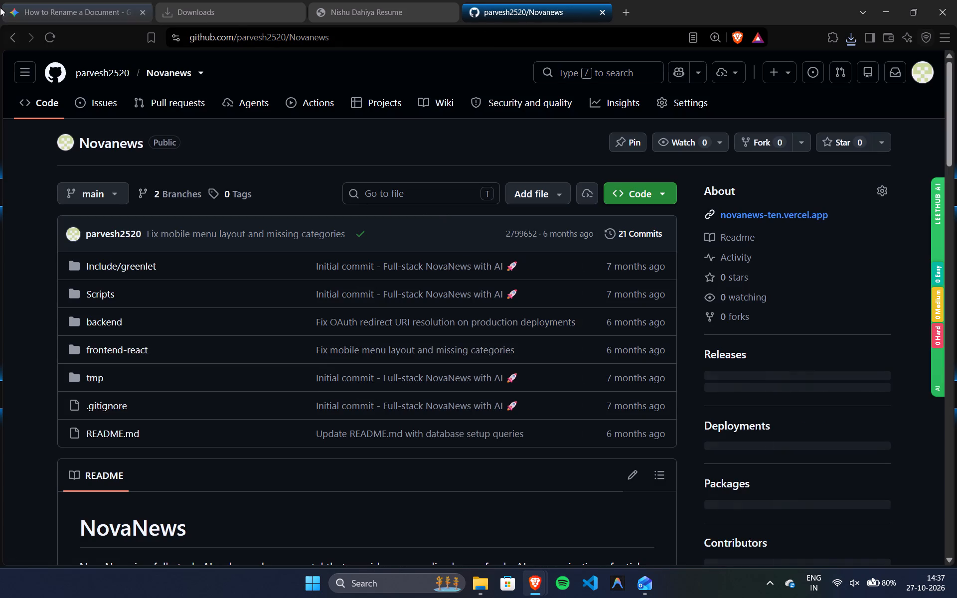
click(11, 36)
click(388, 547)
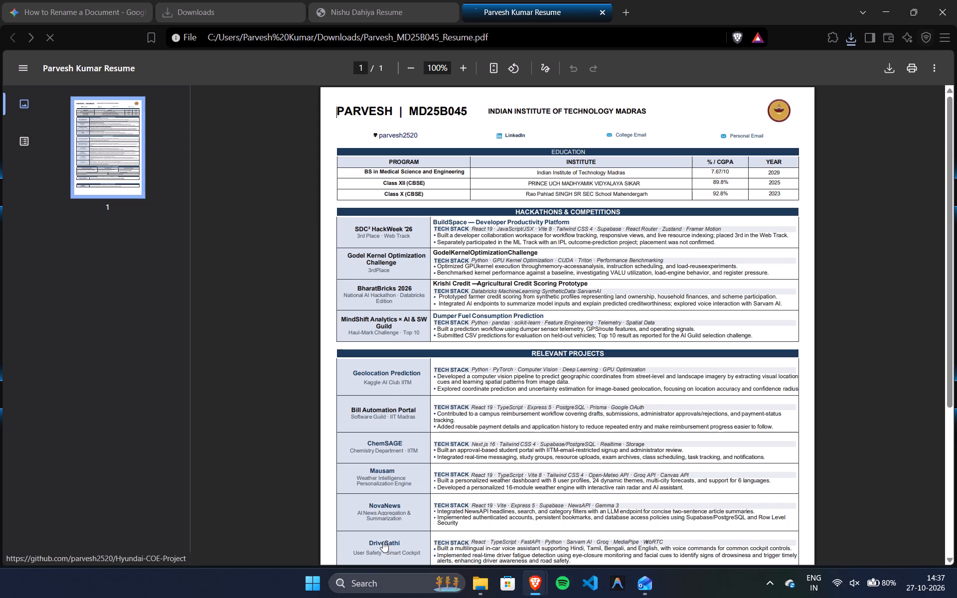
click(14, 37)
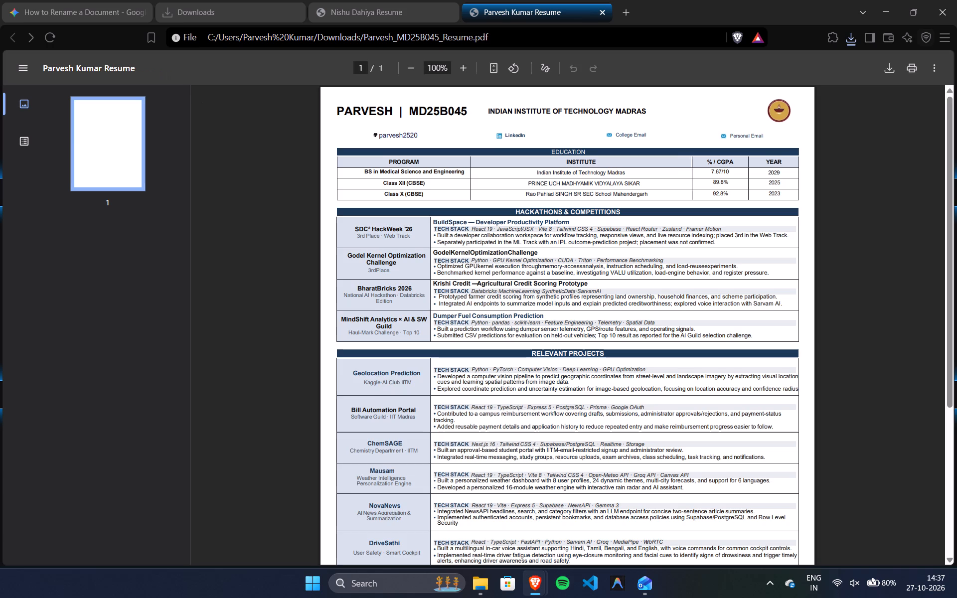
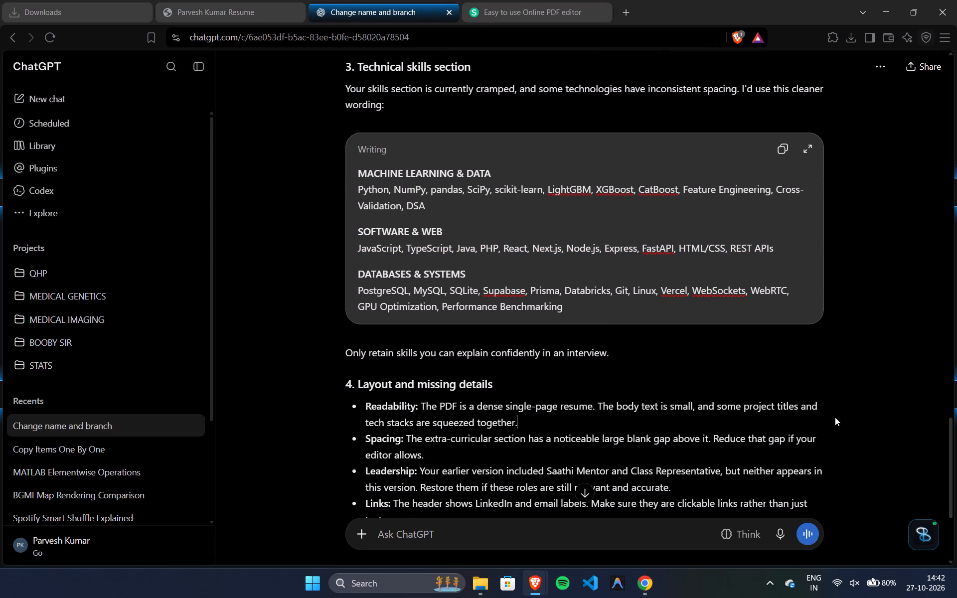
scroll(323, 419, down, 6)
scroll(461, 414, down, 4)
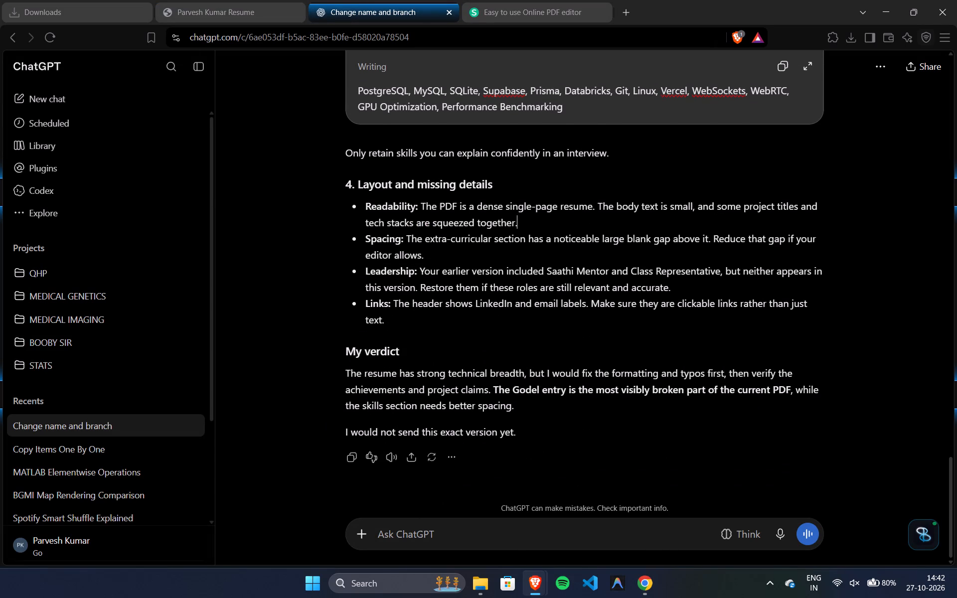
click(519, 0)
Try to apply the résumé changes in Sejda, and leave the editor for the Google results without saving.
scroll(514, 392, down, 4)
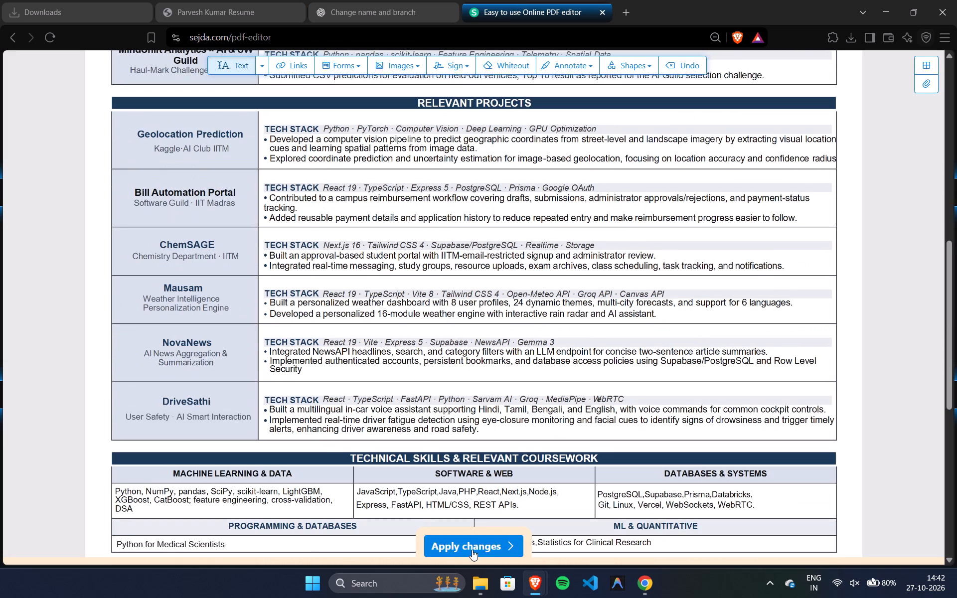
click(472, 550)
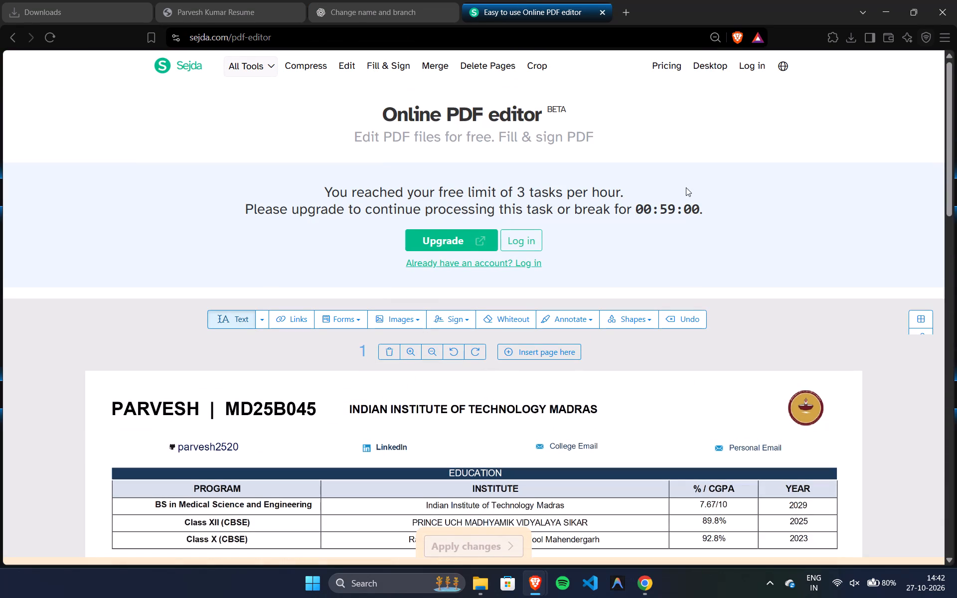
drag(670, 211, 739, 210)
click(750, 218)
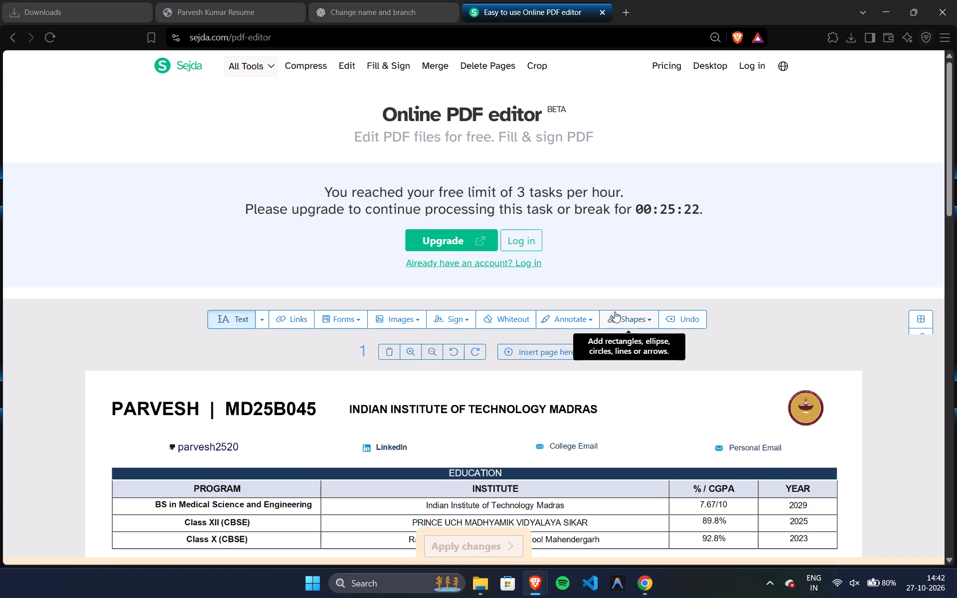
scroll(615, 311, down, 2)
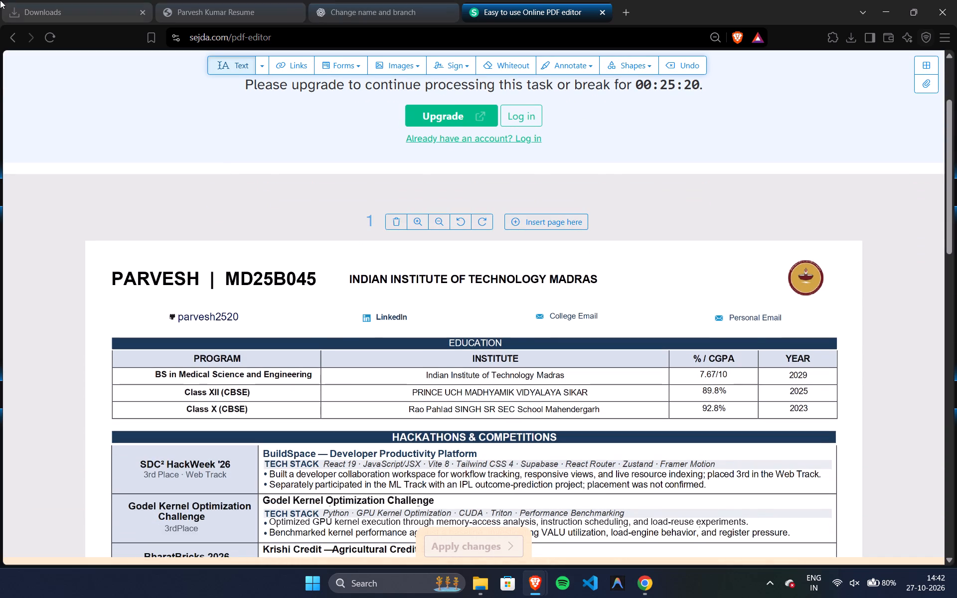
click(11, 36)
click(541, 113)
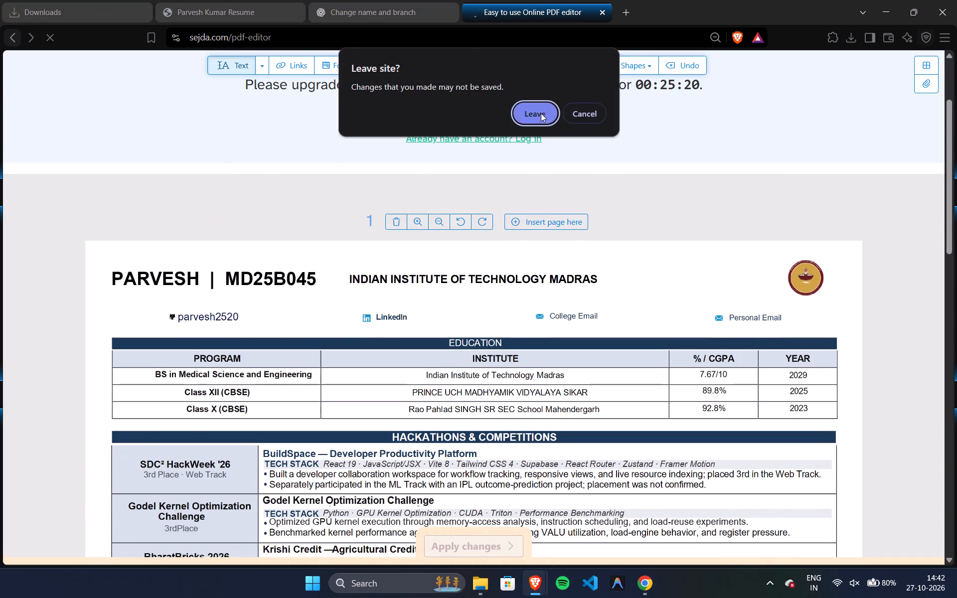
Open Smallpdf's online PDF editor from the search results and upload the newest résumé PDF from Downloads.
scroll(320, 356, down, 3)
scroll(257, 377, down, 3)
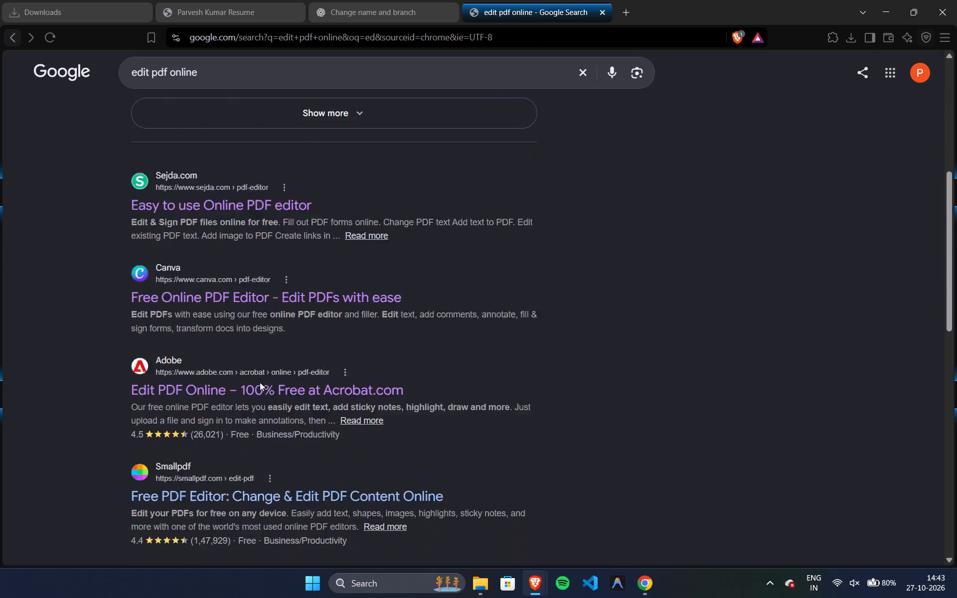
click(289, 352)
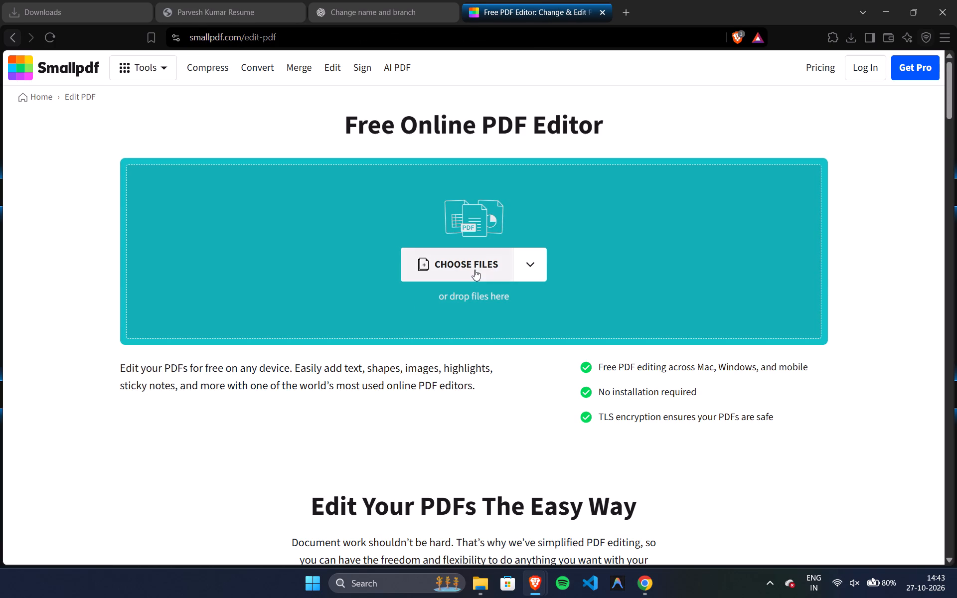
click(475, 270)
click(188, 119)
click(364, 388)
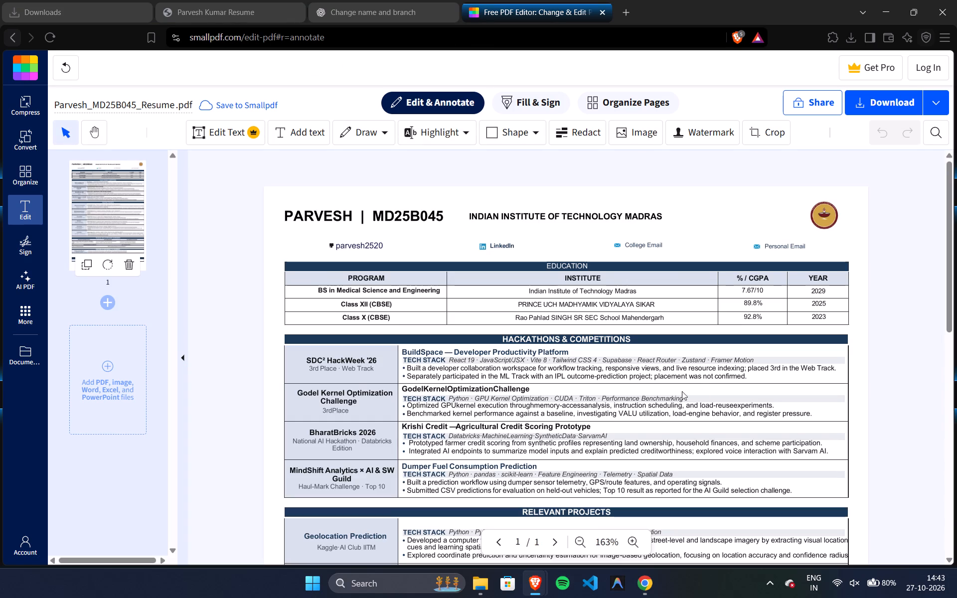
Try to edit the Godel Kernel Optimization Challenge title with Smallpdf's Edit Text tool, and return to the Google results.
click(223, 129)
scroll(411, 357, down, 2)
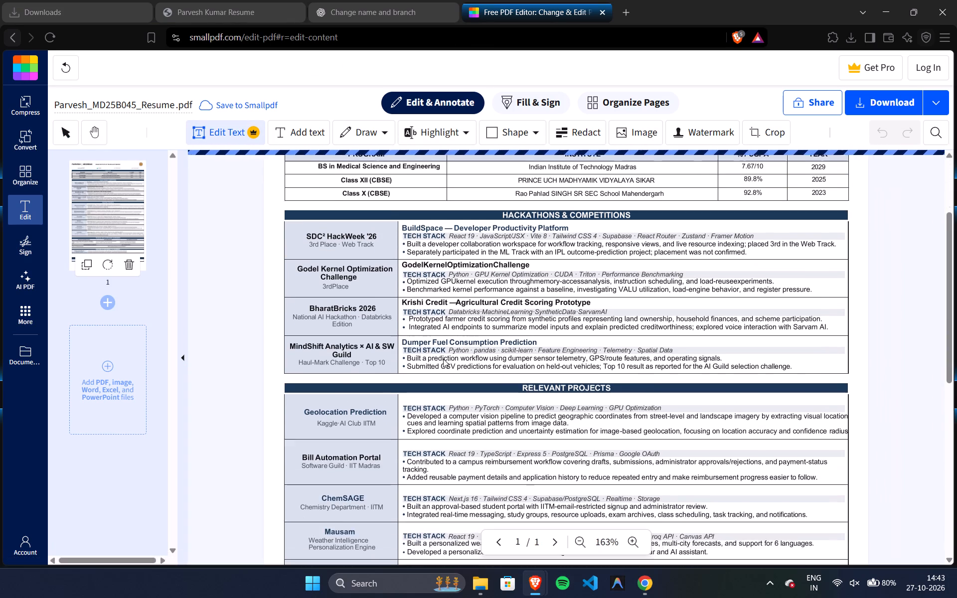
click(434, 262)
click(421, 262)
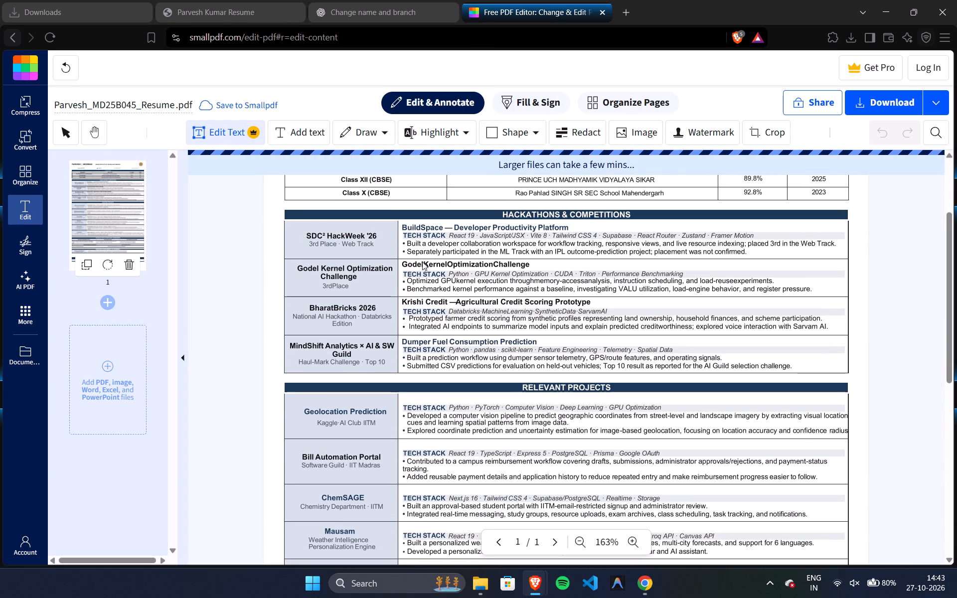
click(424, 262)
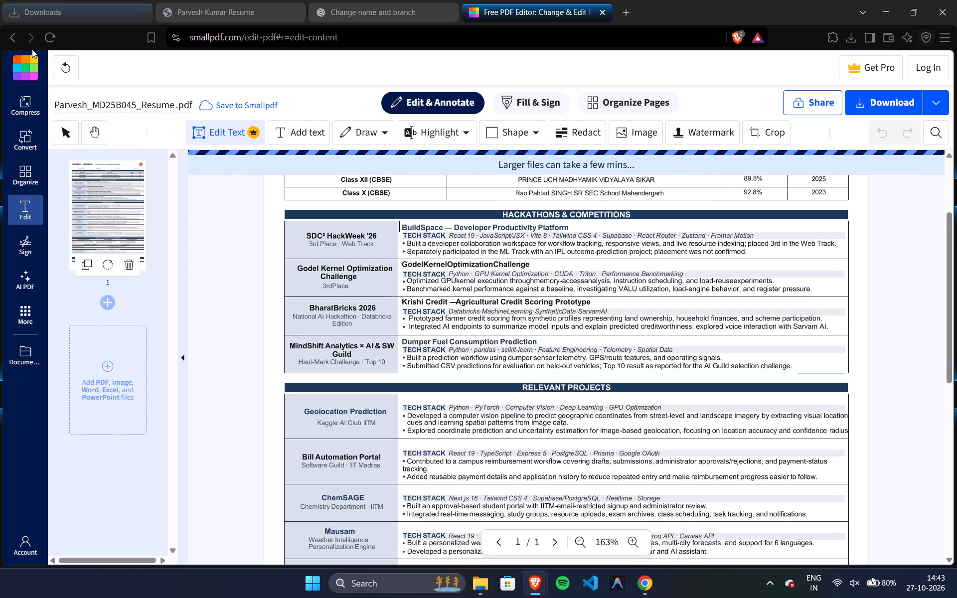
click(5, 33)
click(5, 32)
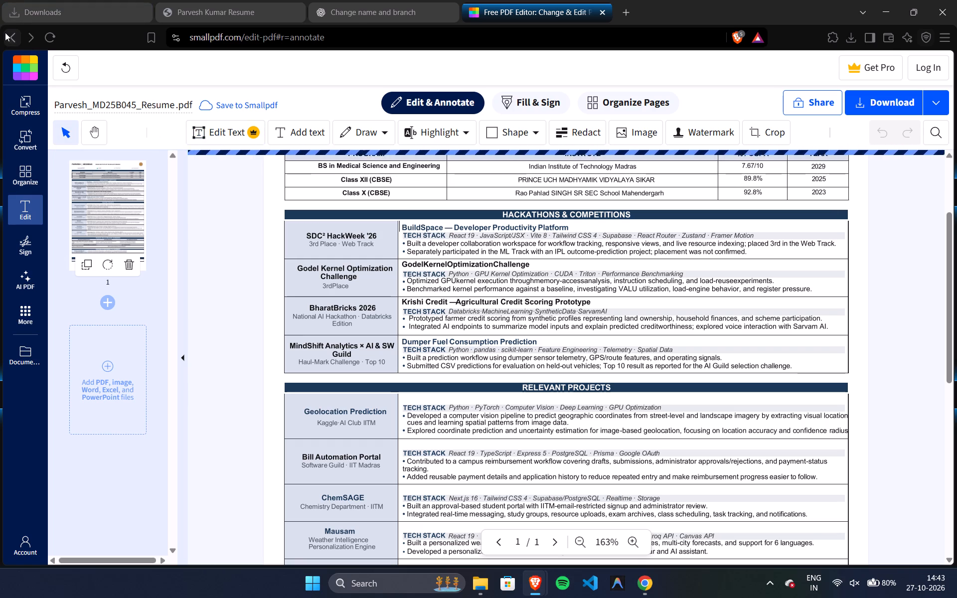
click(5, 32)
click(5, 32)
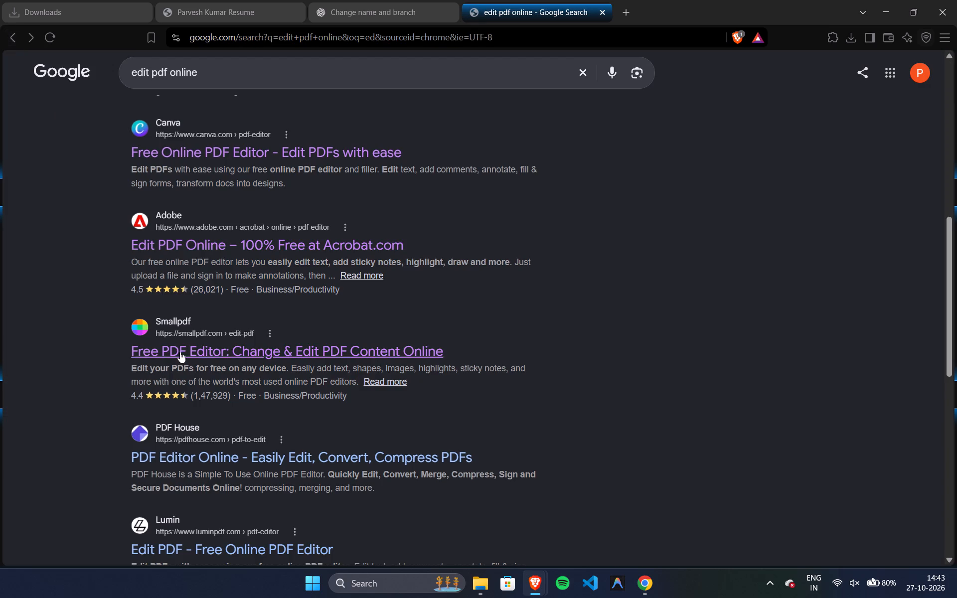
Open PDF House's online editor from the search results and upload the newest résumé PDF from Downloads.
scroll(211, 408, down, 1)
click(222, 400)
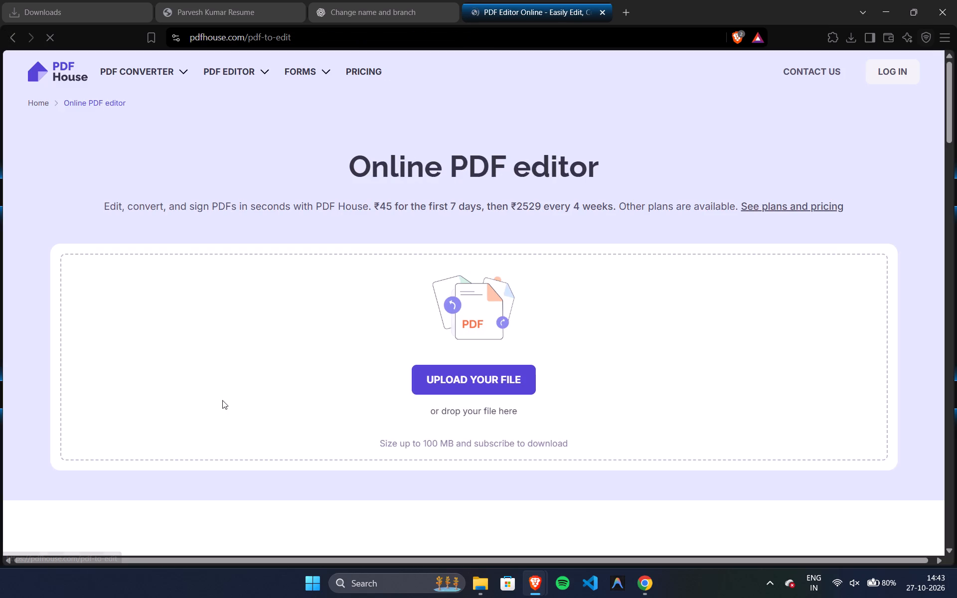
click(446, 384)
click(186, 118)
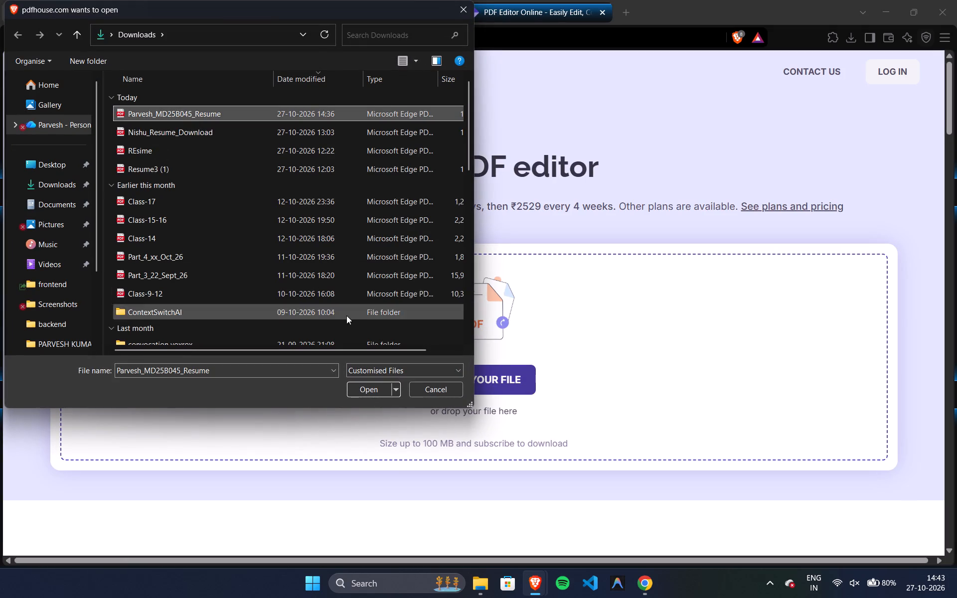
click(366, 394)
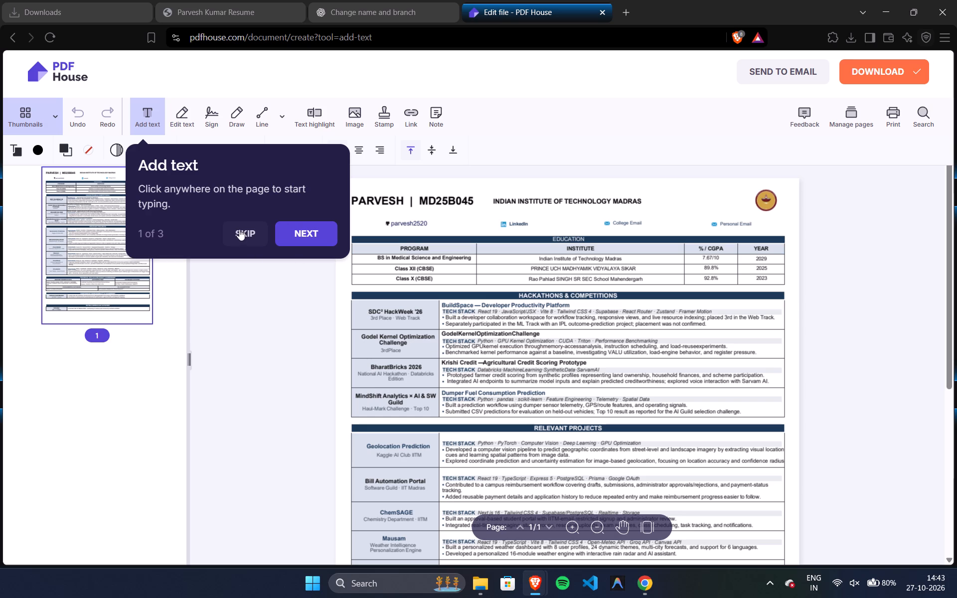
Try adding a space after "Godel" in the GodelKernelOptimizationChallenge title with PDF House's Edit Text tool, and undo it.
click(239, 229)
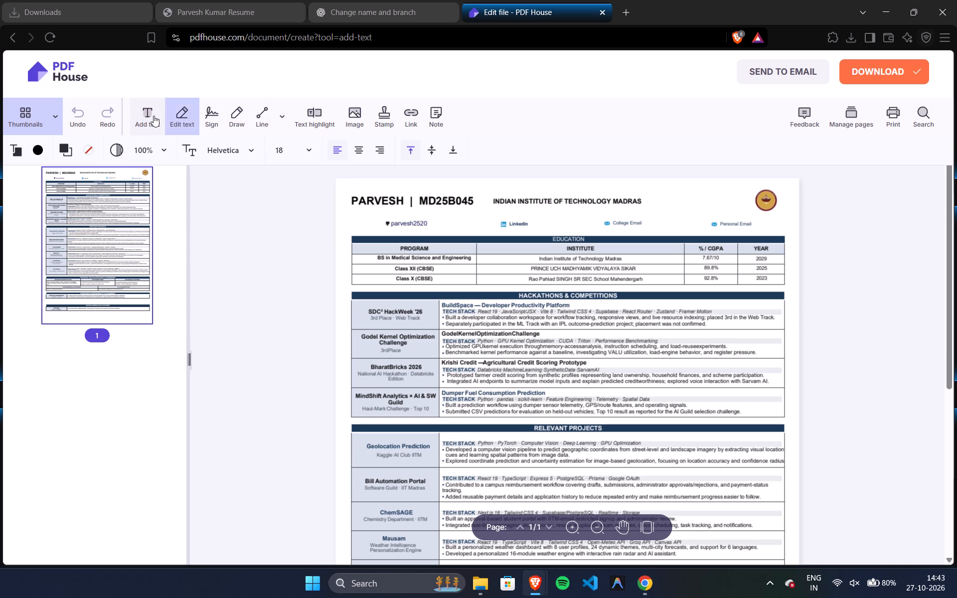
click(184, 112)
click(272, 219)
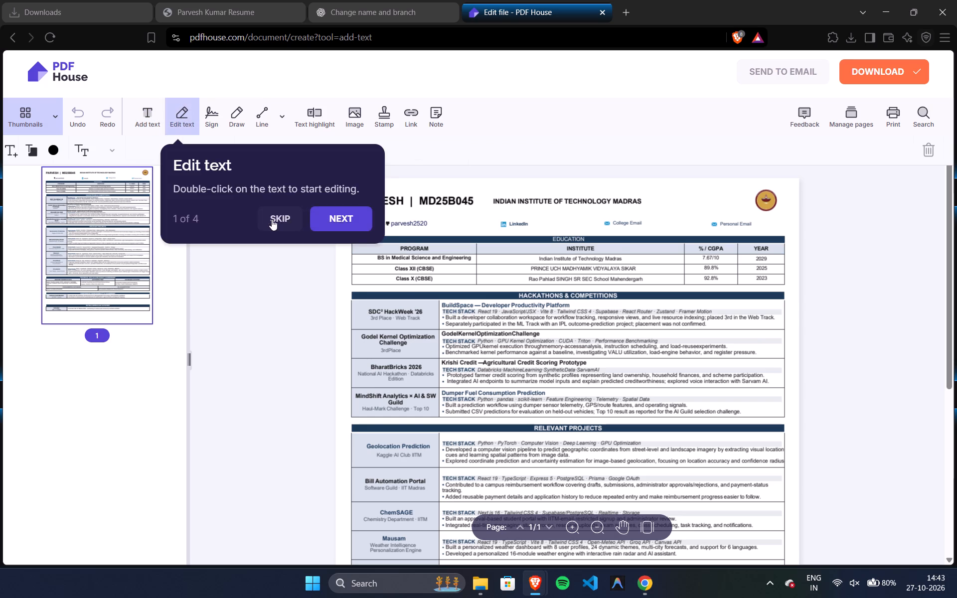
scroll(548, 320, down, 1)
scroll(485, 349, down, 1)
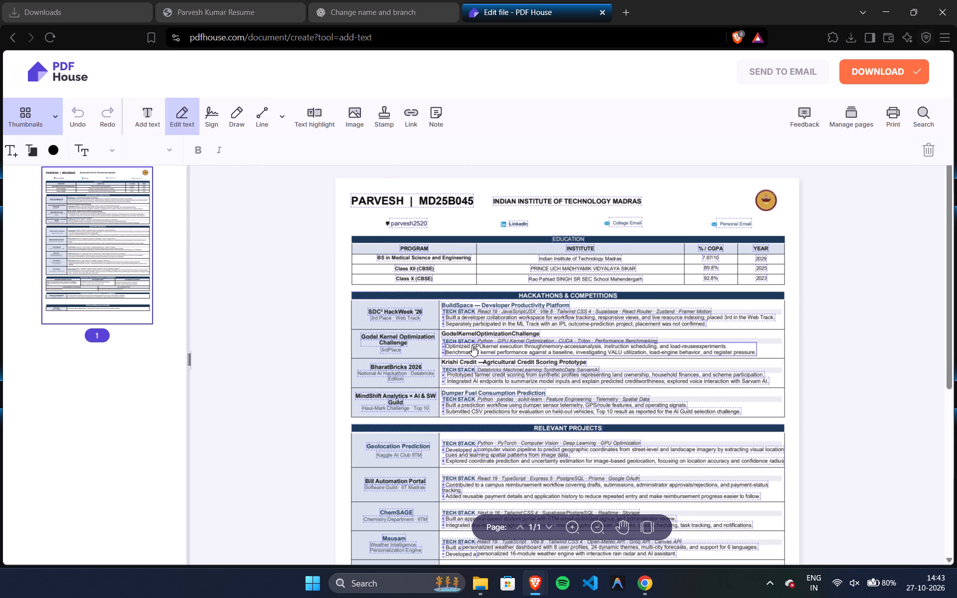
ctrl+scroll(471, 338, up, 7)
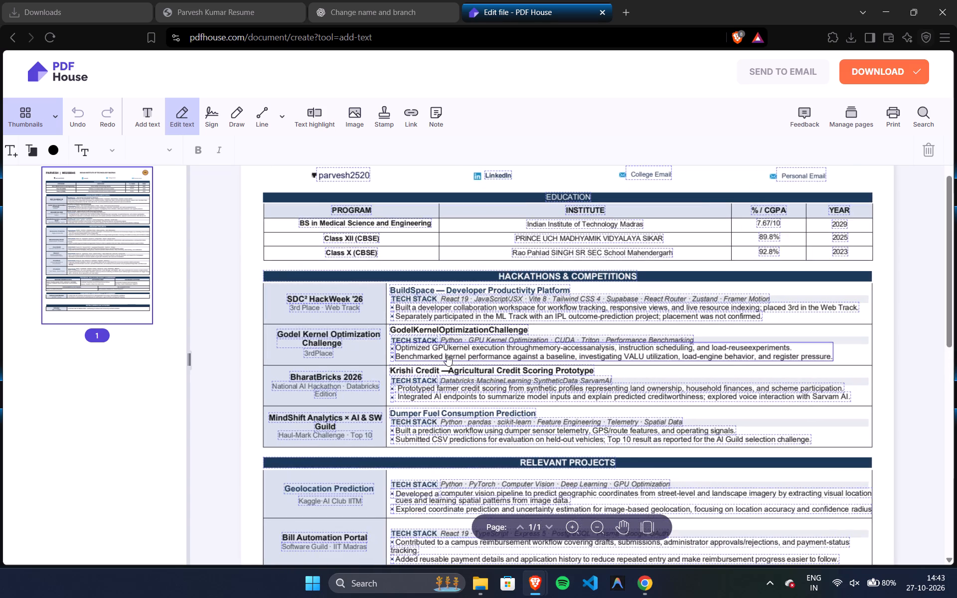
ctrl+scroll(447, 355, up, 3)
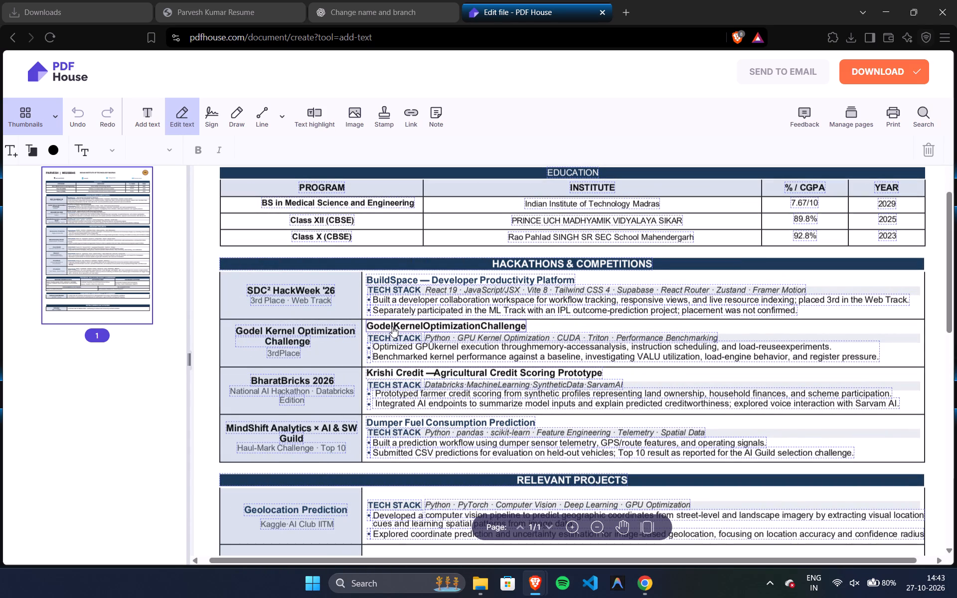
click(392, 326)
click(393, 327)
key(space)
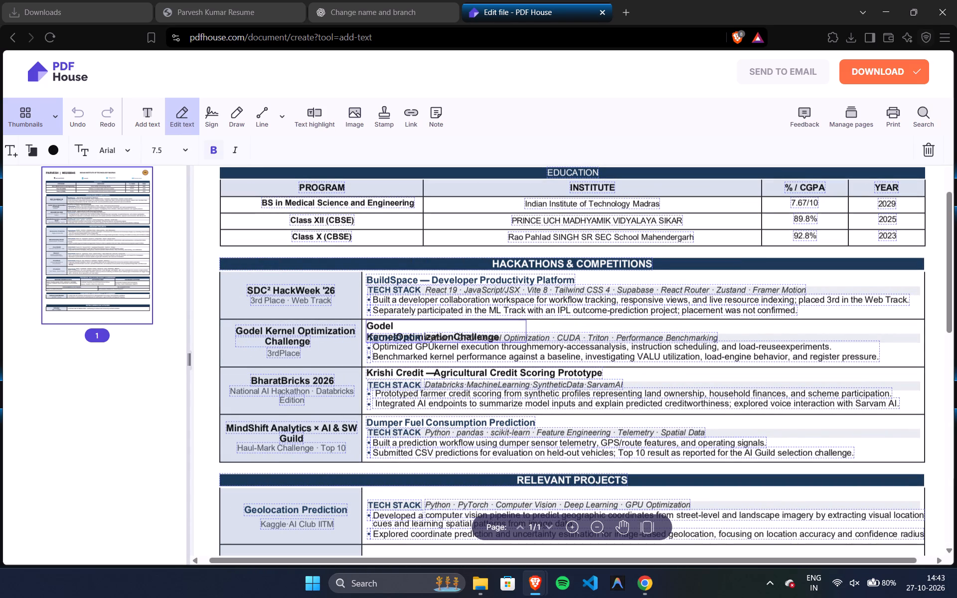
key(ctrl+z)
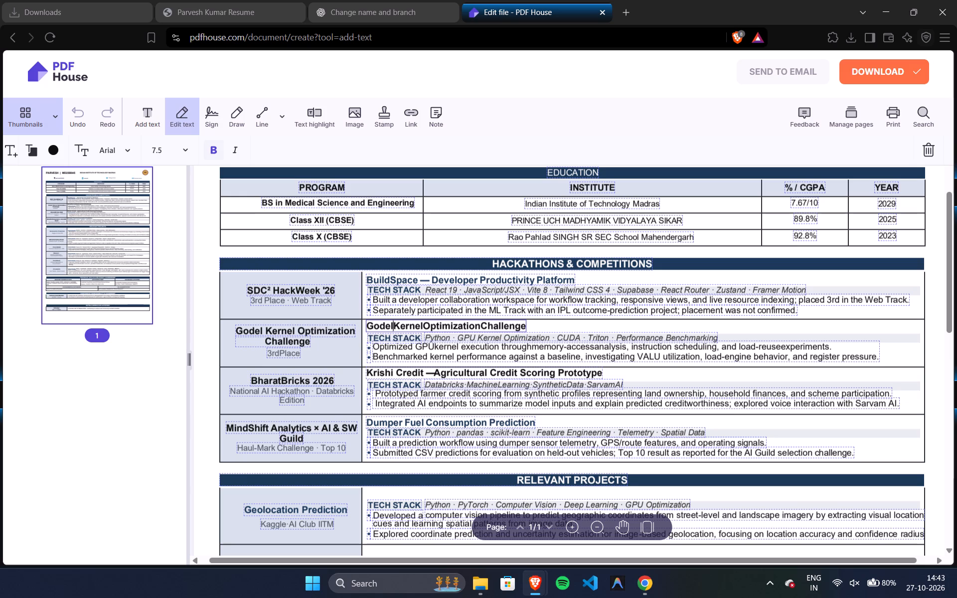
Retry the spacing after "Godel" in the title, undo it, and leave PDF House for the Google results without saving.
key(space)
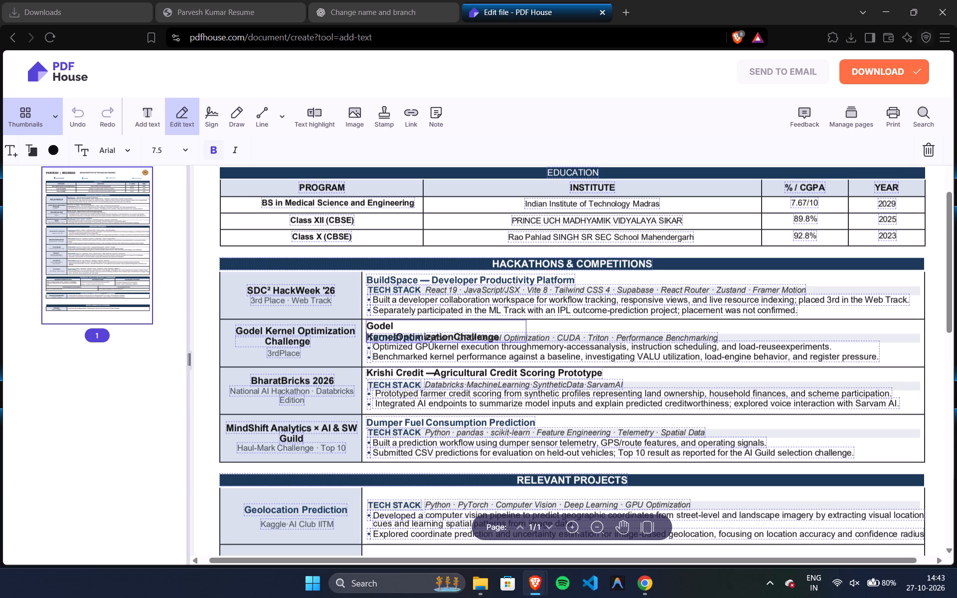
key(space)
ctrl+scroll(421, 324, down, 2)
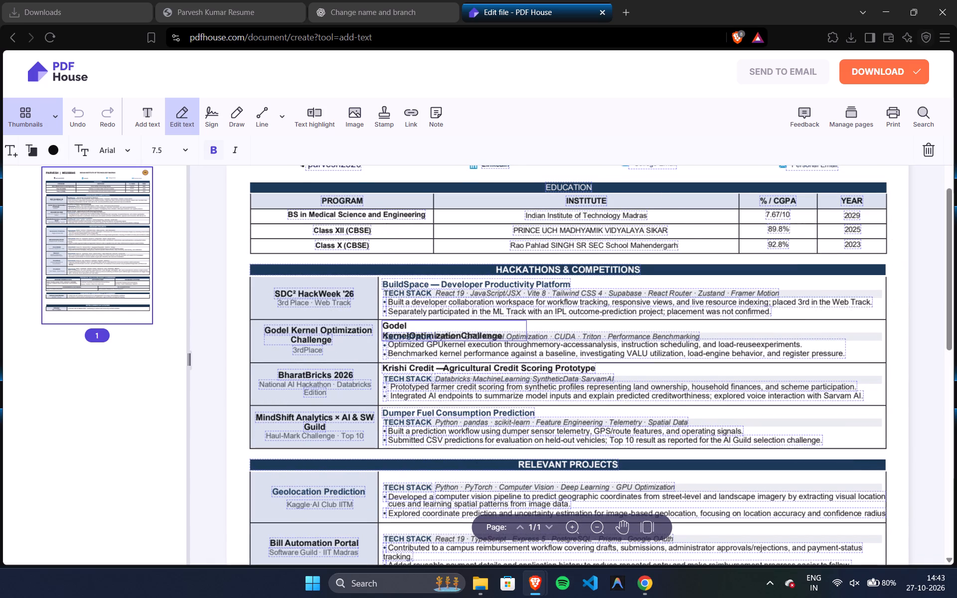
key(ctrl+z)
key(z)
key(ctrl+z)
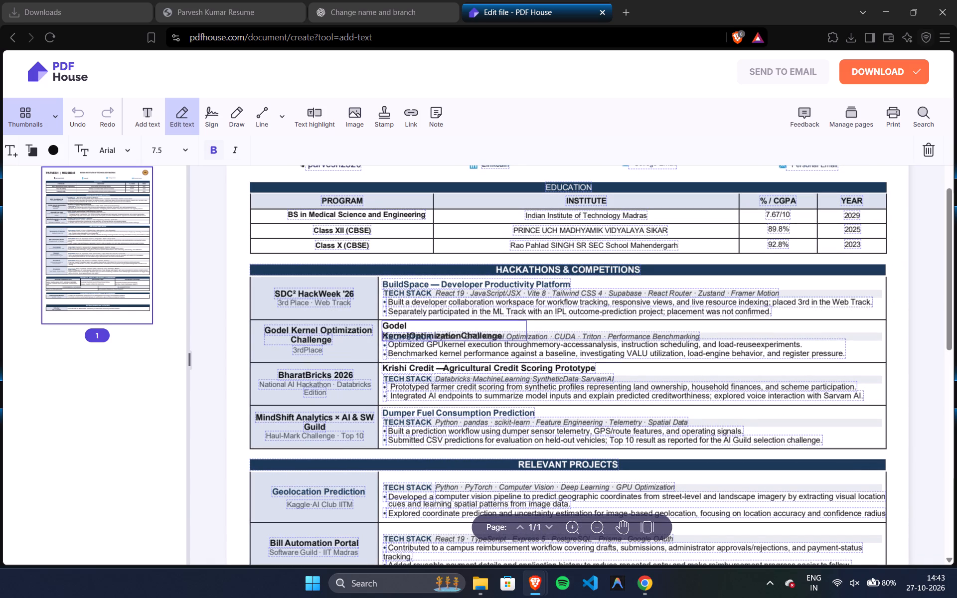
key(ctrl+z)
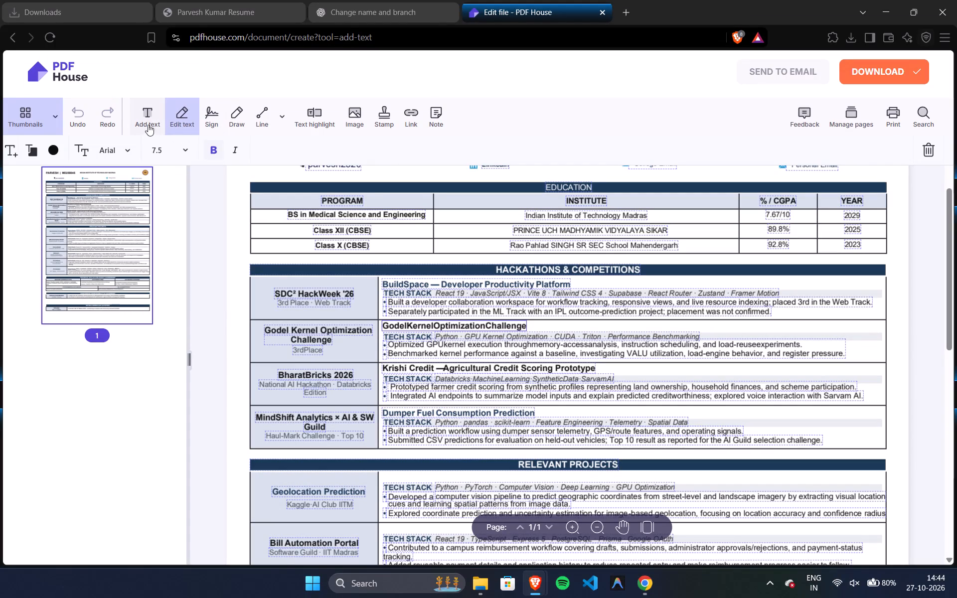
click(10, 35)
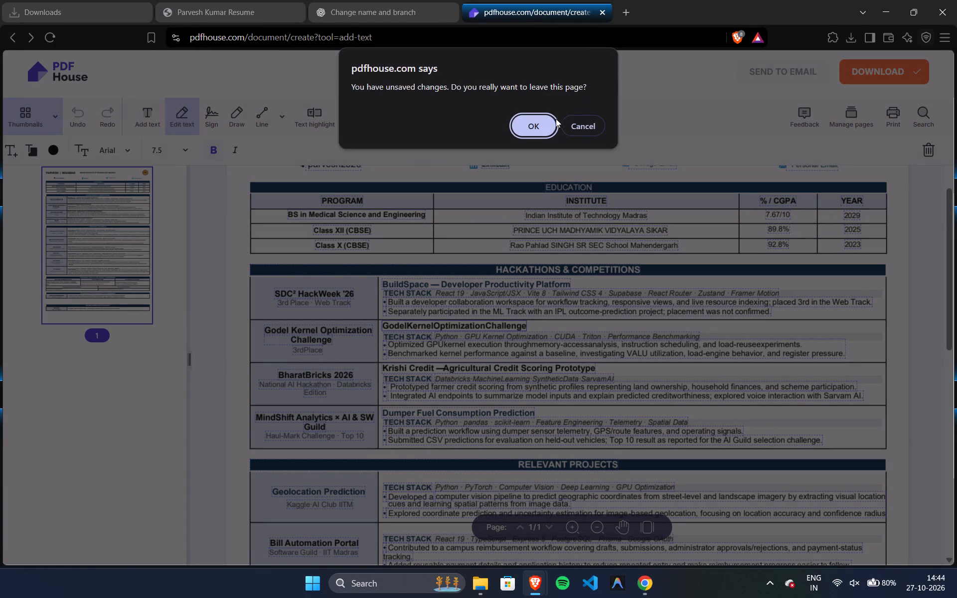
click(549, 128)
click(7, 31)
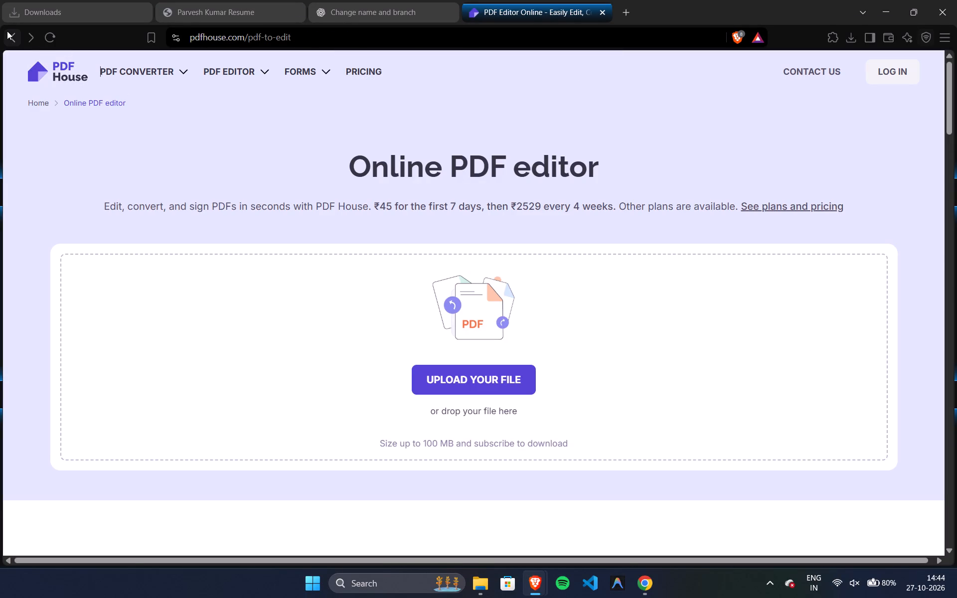
Open Lumin's free online PDF editor from the search results and upload the newest résumé PDF from Downloads.
scroll(269, 313, down, 2)
click(254, 366)
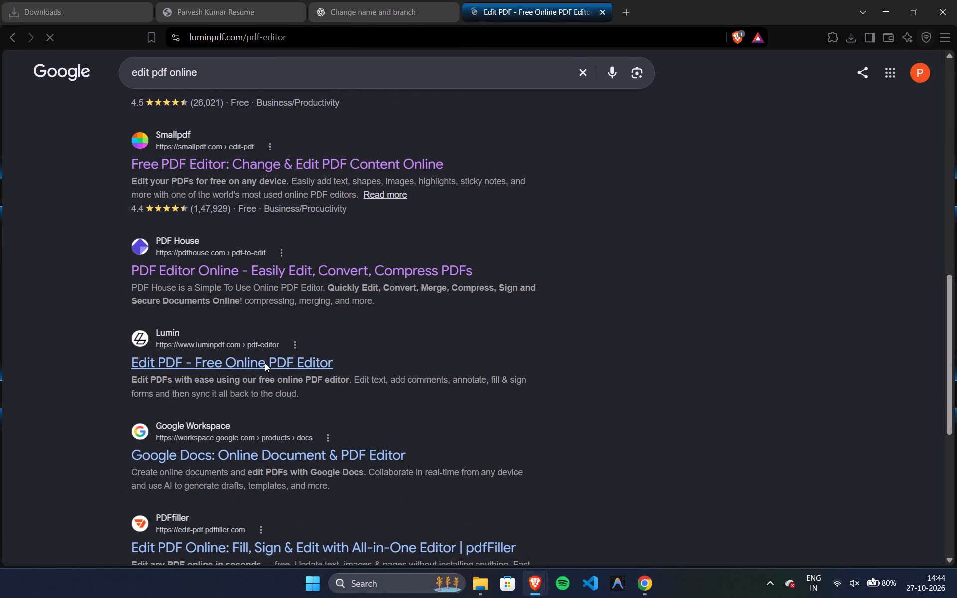
click(455, 401)
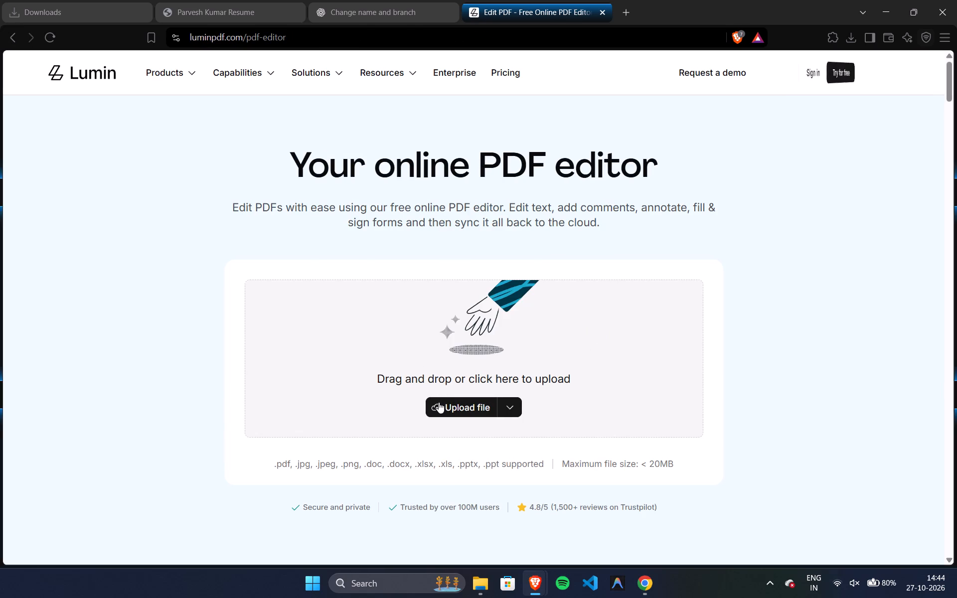
click(444, 405)
click(234, 117)
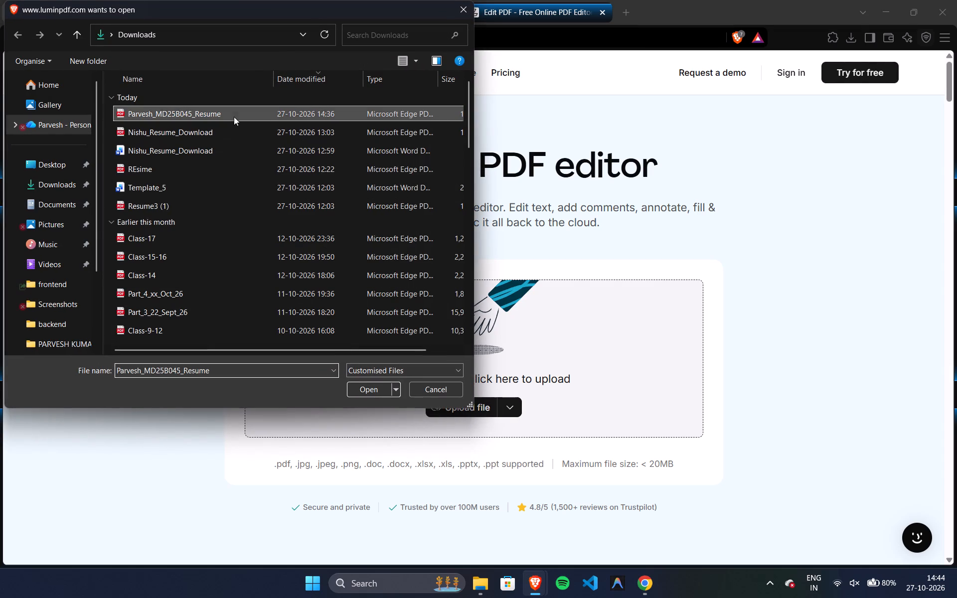
click(359, 385)
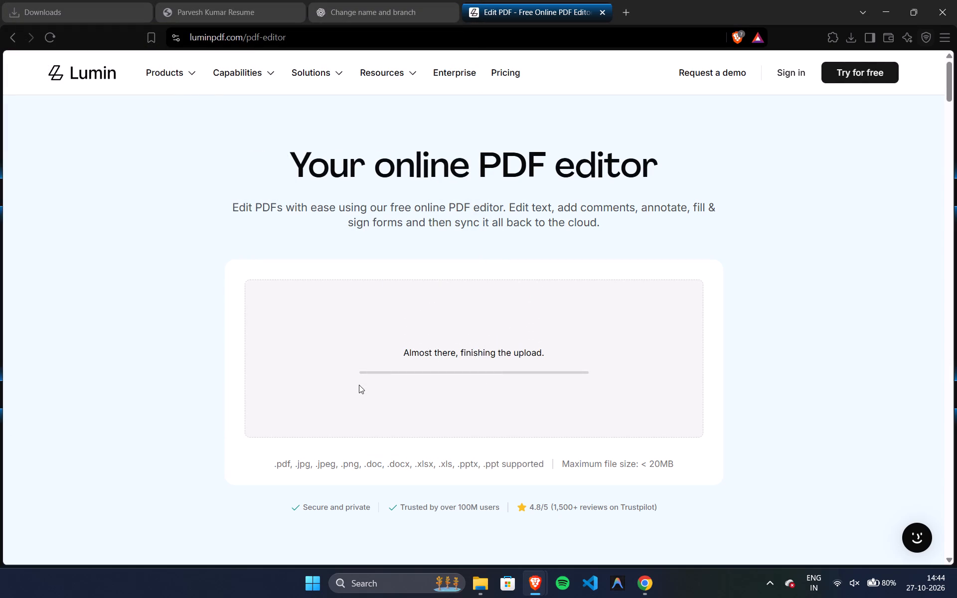
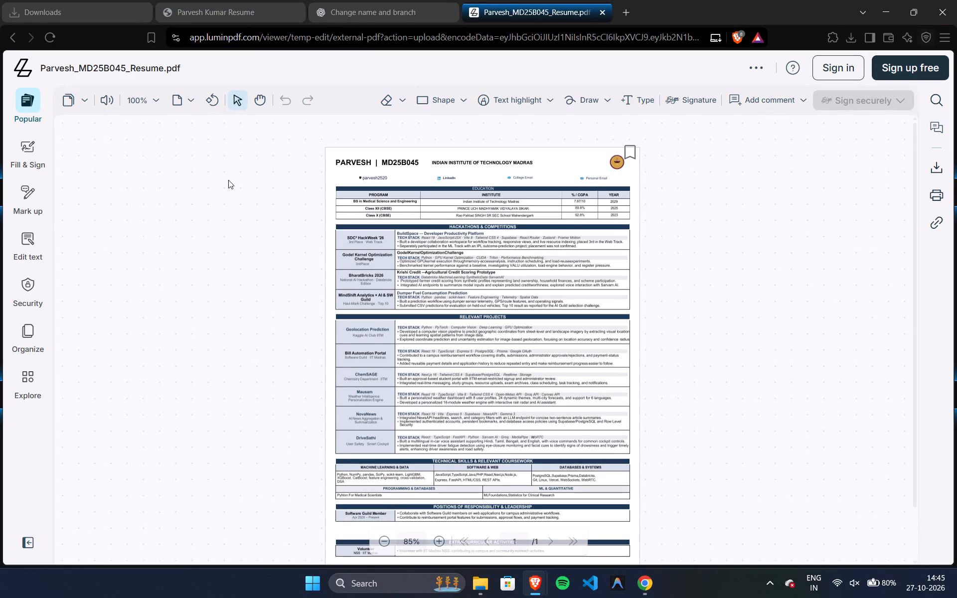
click(16, 249)
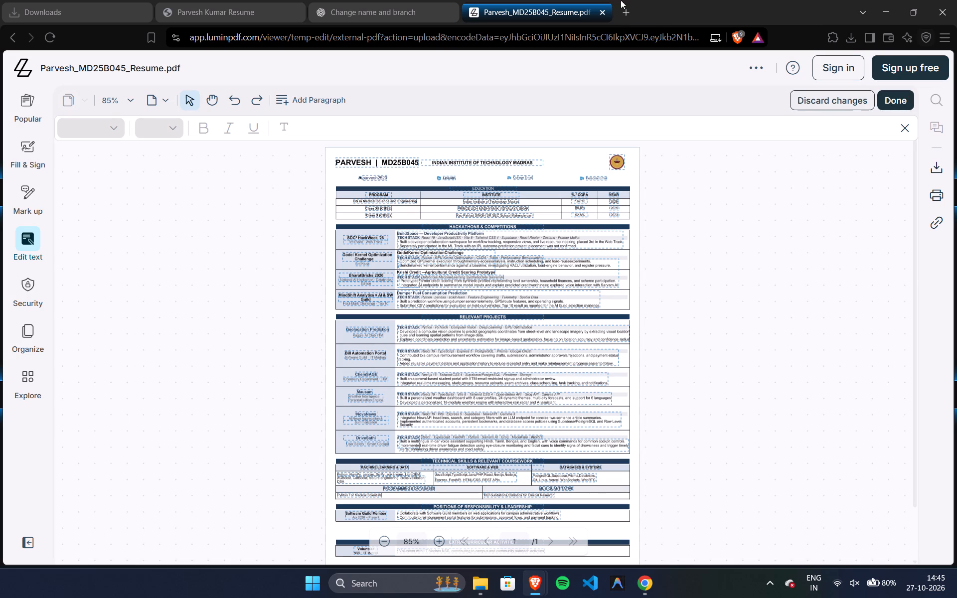
ctrl+scroll(458, 229, up, 2)
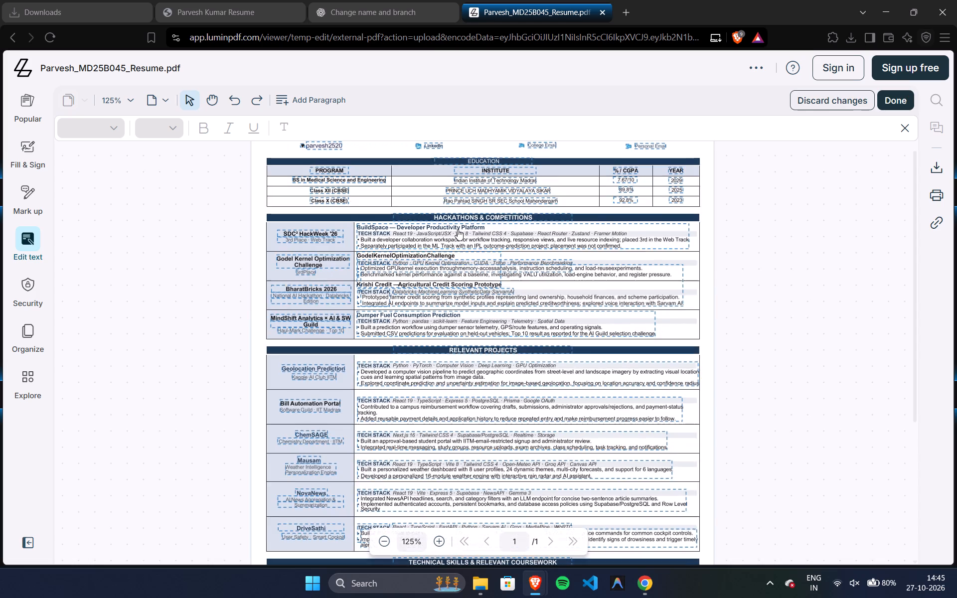
ctrl+scroll(456, 236, up, 3)
ctrl+scroll(379, 254, up, 2)
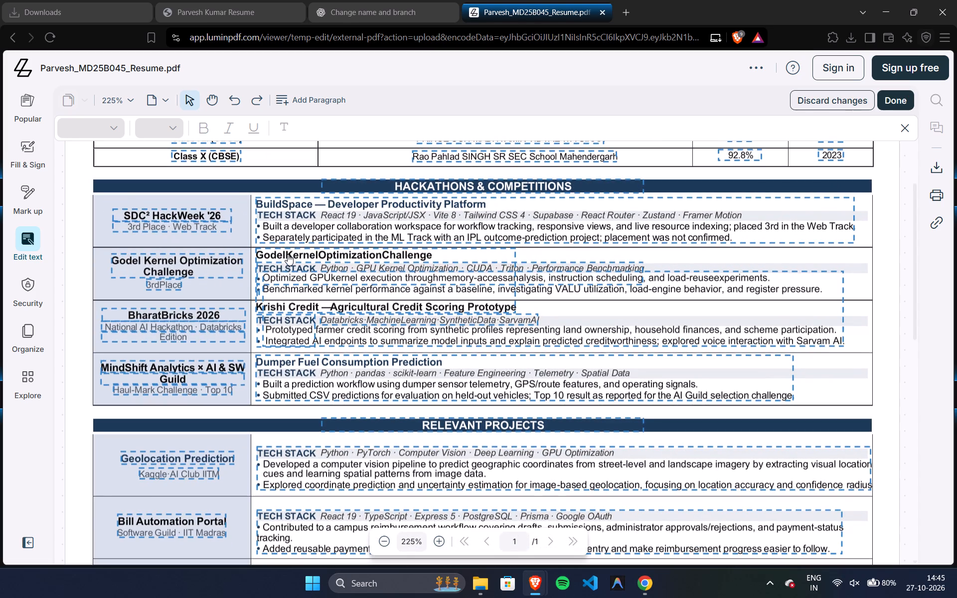
click(284, 254)
click(285, 254)
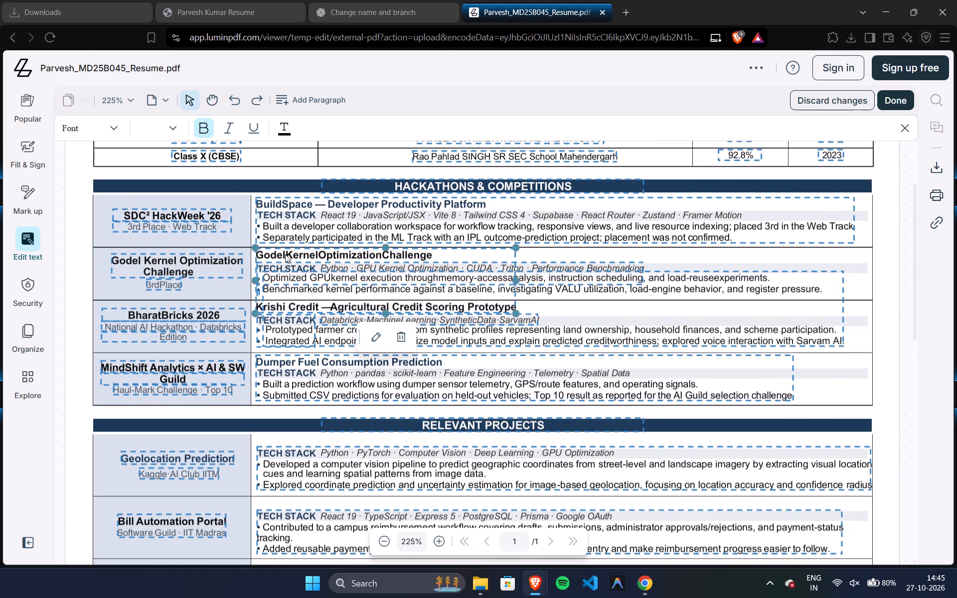
click(371, 333)
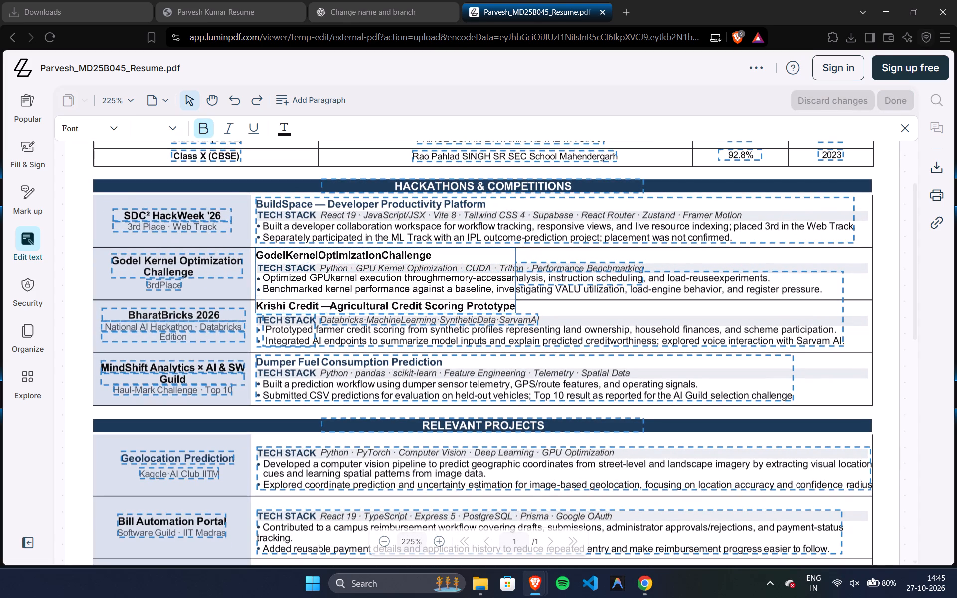
click(284, 255)
key(space)
key(BackSpace)
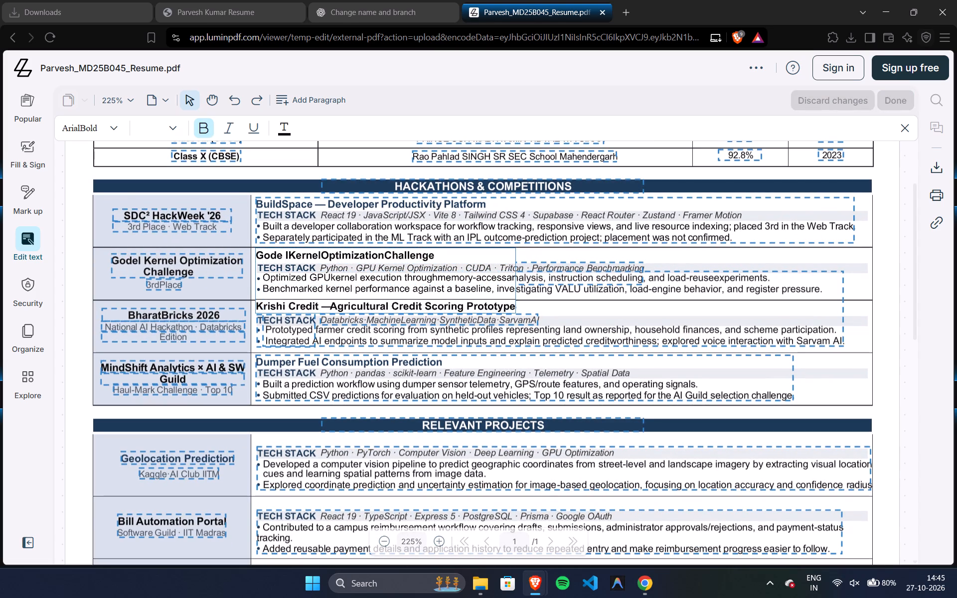